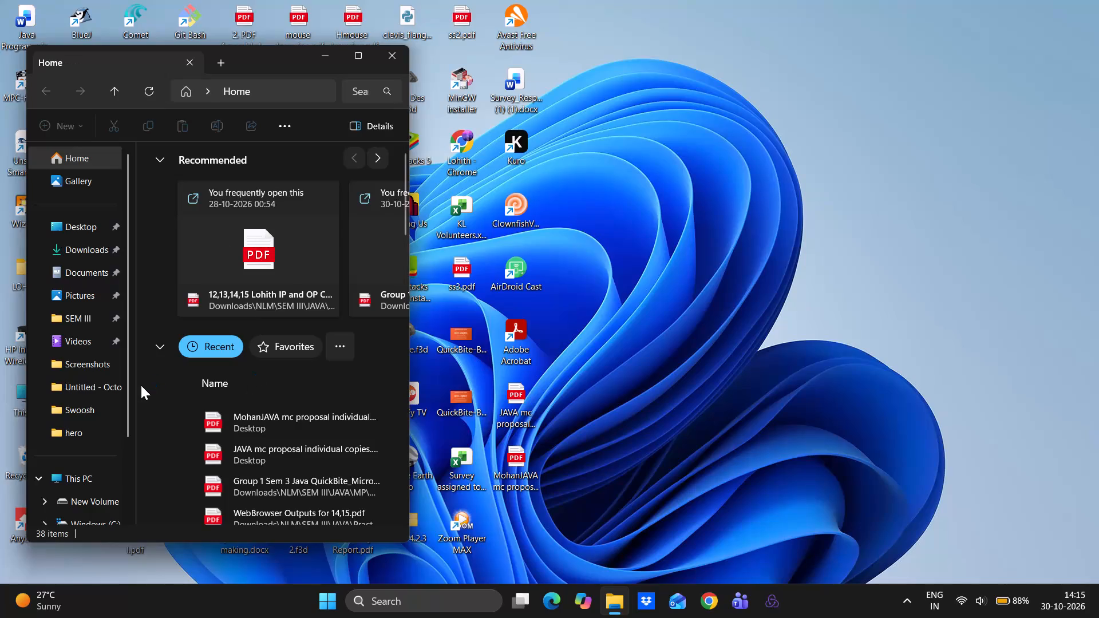
Run run.bat from the quickbite project folder located under SEM III, JAVA, MP, V3.0.
{"action": "left_click", "coordinate": [83, 324]}
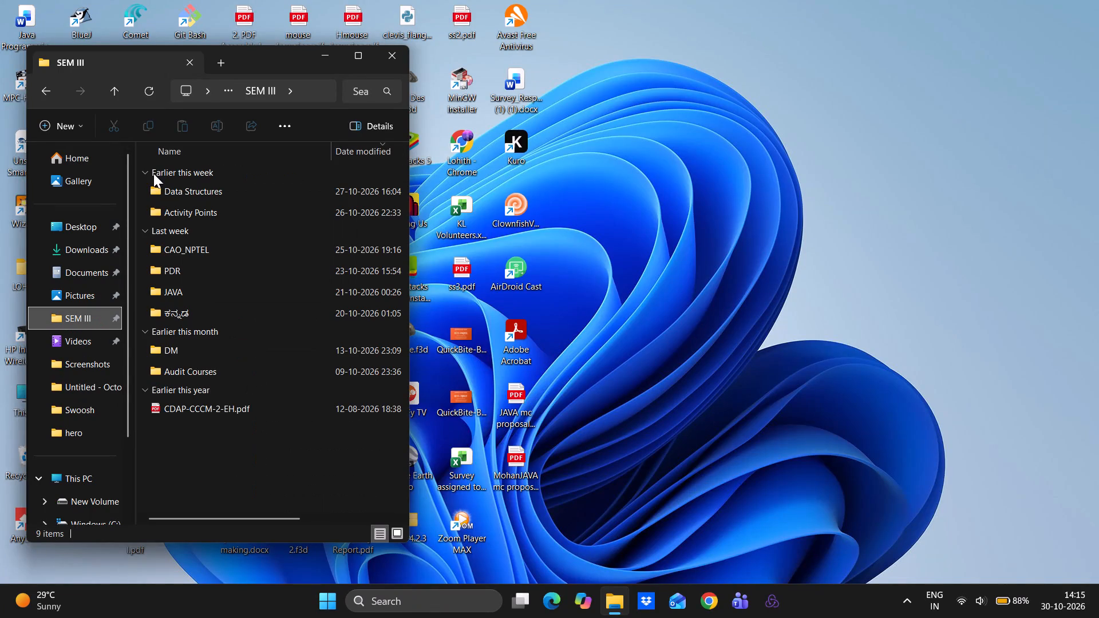
{"action": "double_click", "coordinate": [184, 297]}
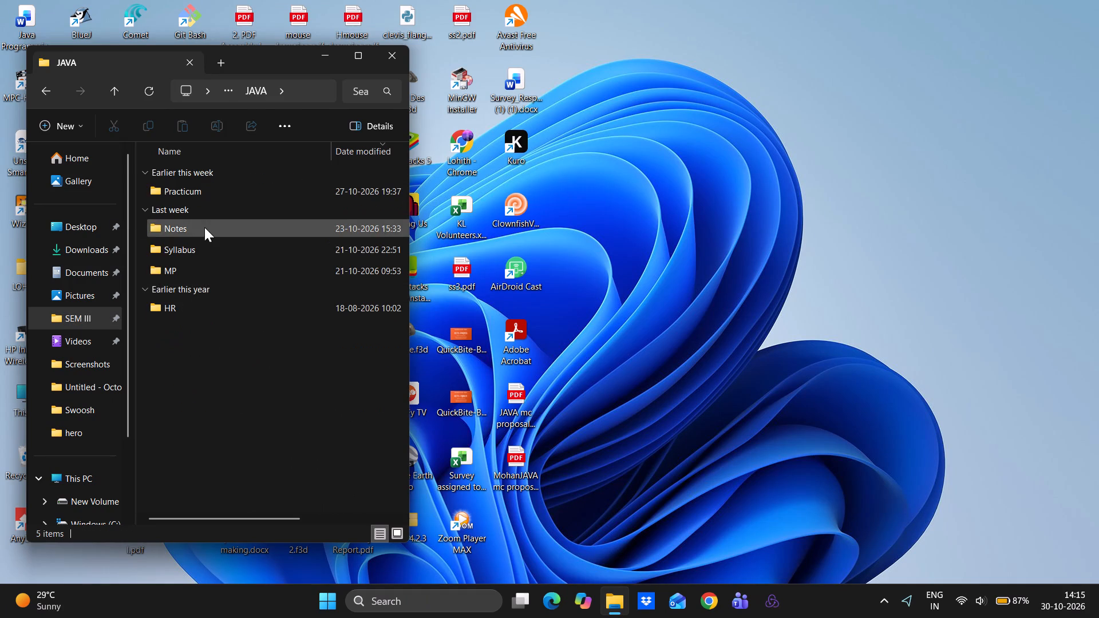
{"action": "double_click", "coordinate": [185, 271]}
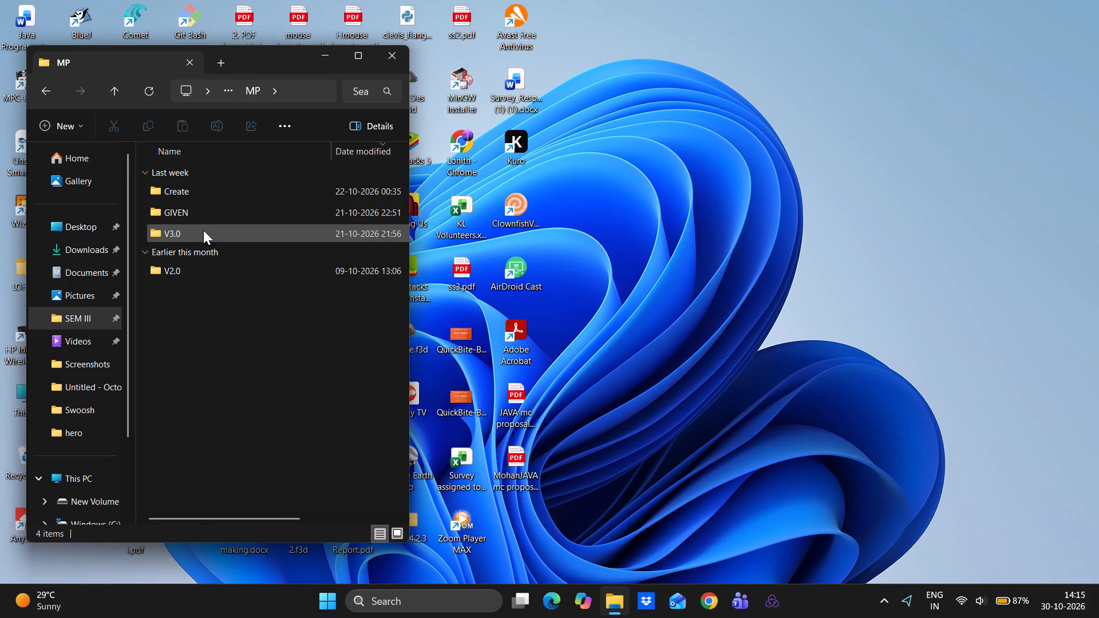
{"action": "double_click", "coordinate": [193, 224]}
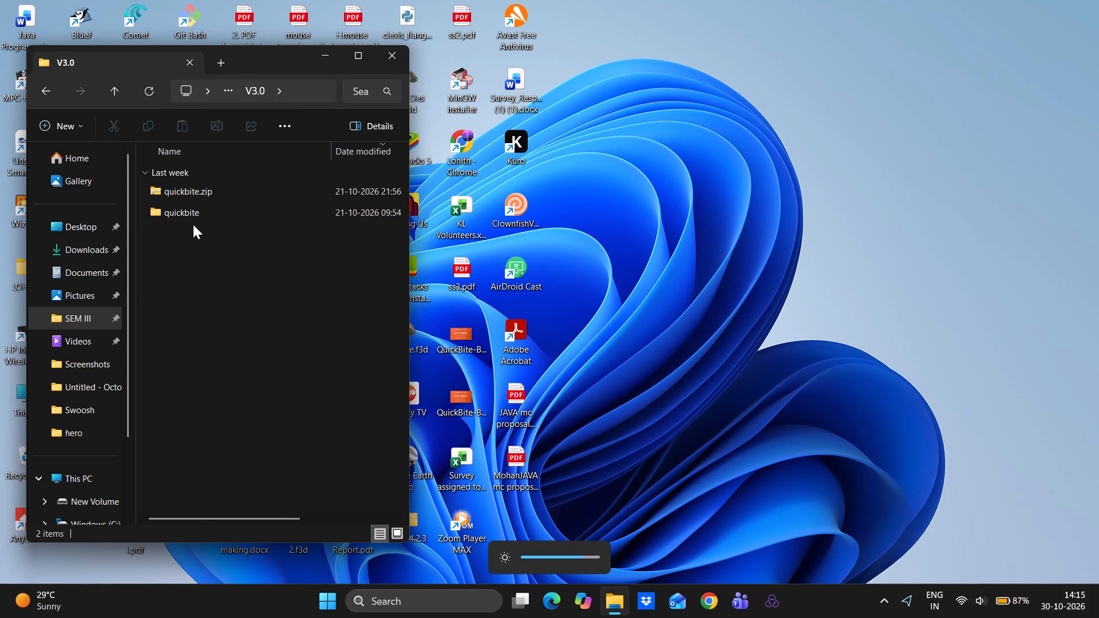
{"action": "double_click", "coordinate": [196, 209]}
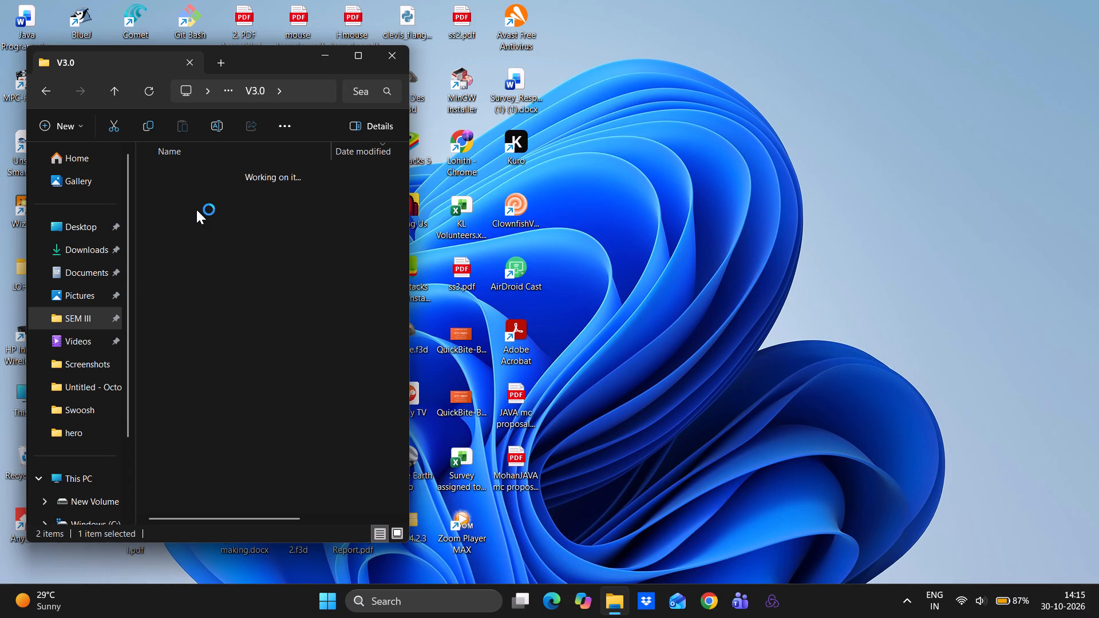
{"action": "double_click", "coordinate": [193, 229]}
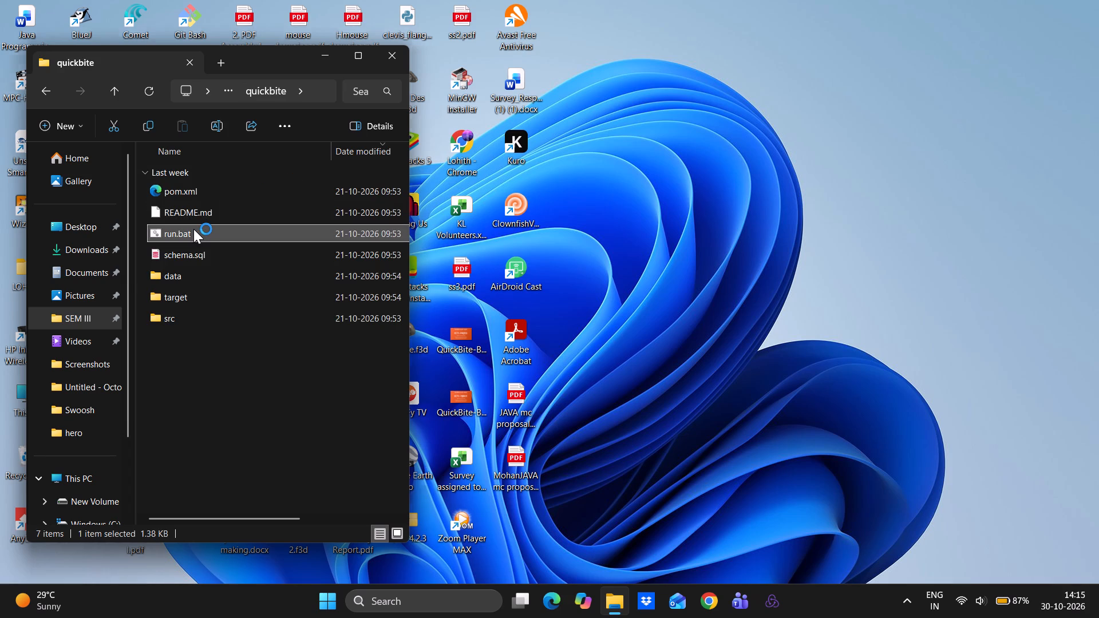
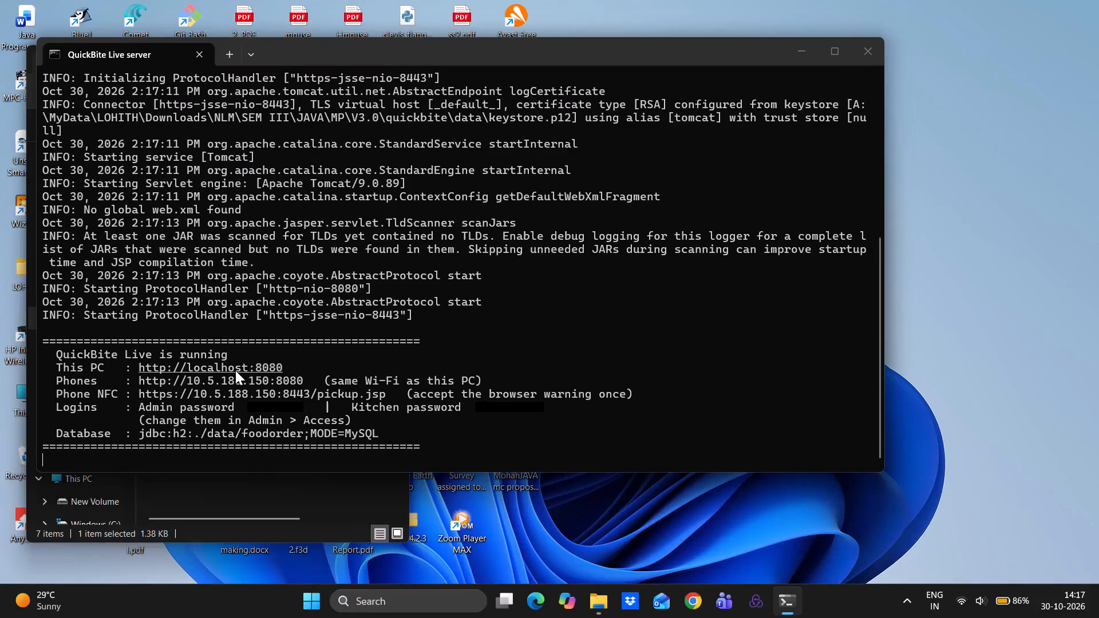
{"action": "left_click", "coordinate": [235, 370], "text": "ctrl"}
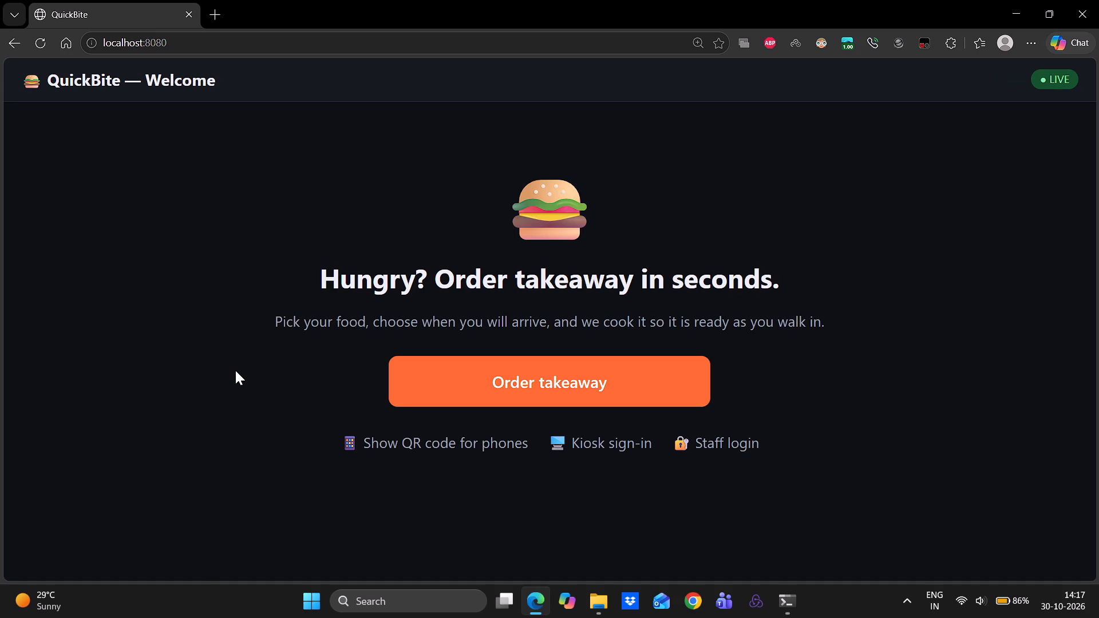
Open a new InPrivate browser window, keeping the QuickBite welcome page window in front.
{"action": "key", "text": "ctrl+shift+n"}
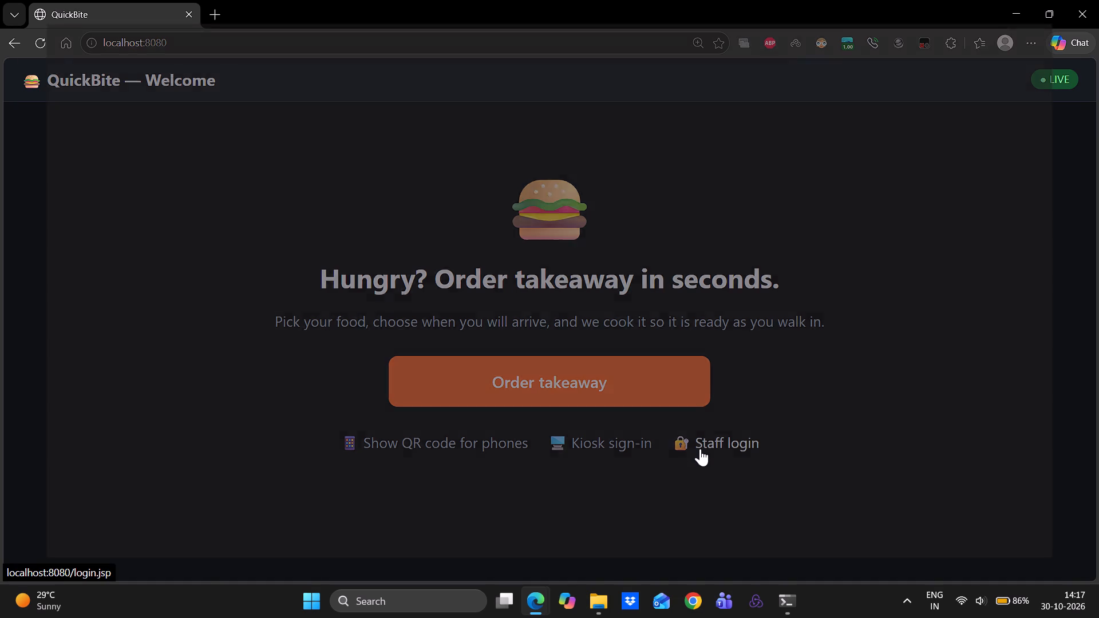
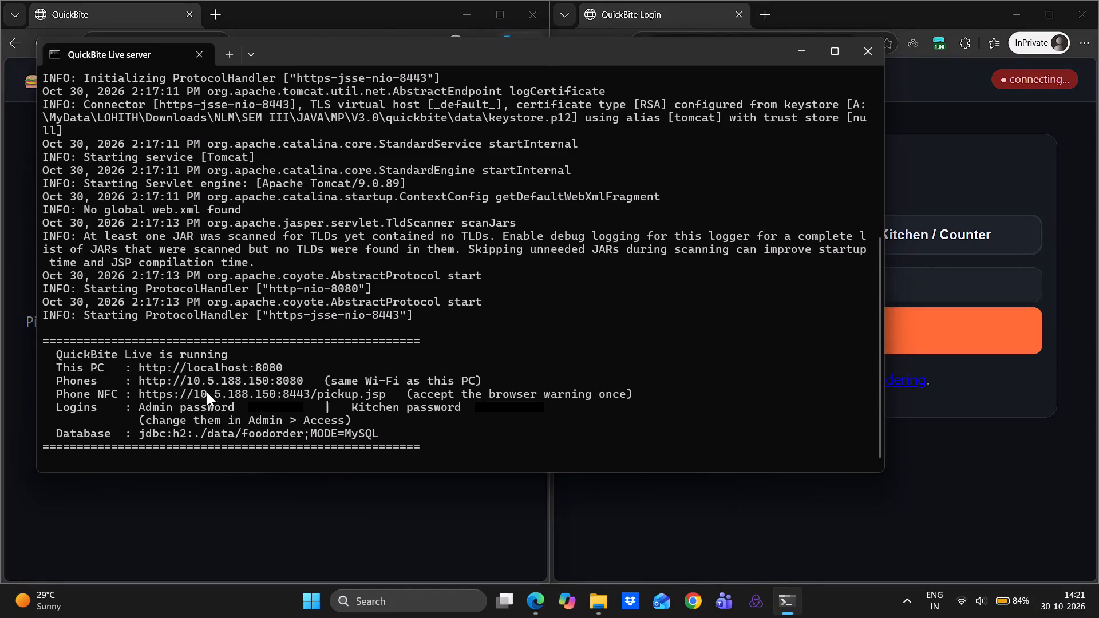
Return from the server console to the browser window showing the QuickBite welcome page.
{"action": "left_click", "coordinate": [217, 493]}
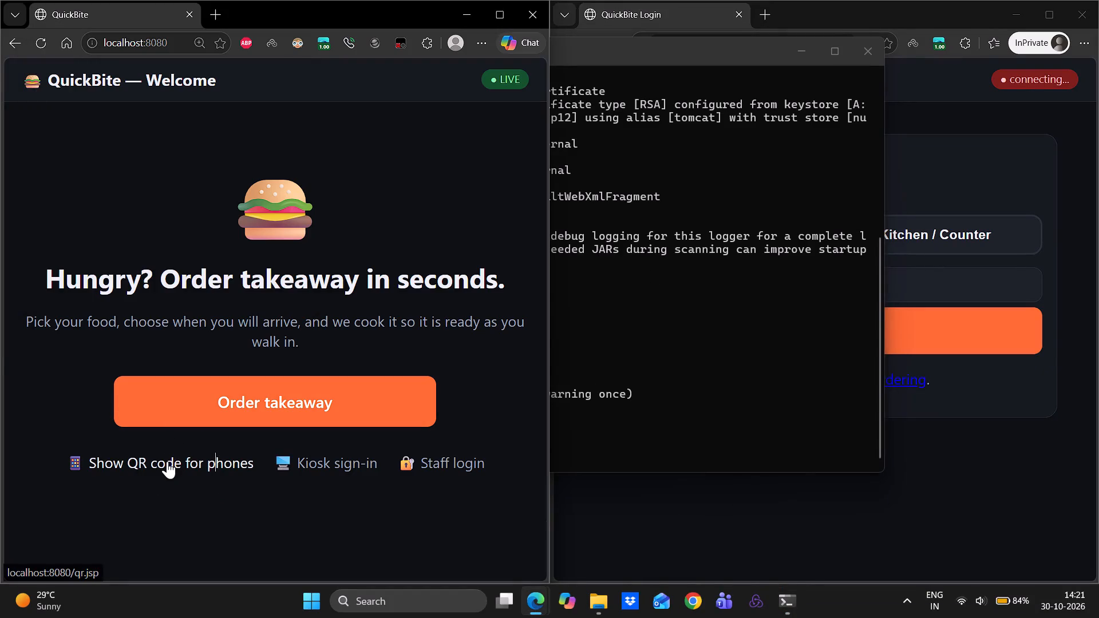
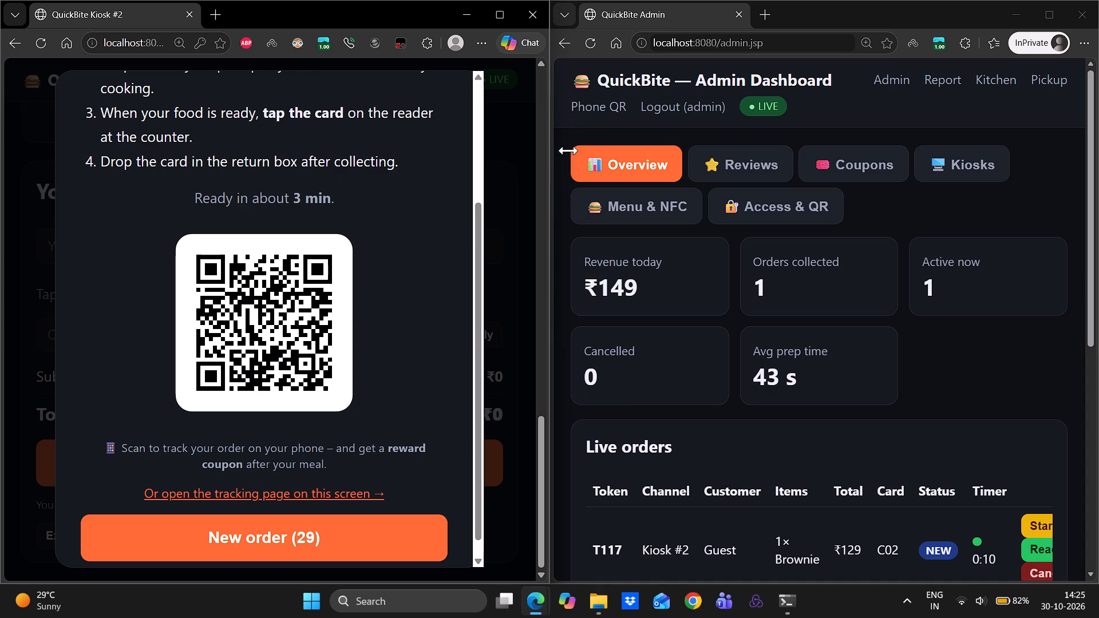
Review the admin dashboard's Coupons section, examining the coupon statistics, the review reward scheme settings and the issued coupons list.
{"action": "left_click", "coordinate": [846, 166]}
{"action": "scroll", "coordinate": [805, 395], "scroll_direction": "down", "scroll_amount": 2}
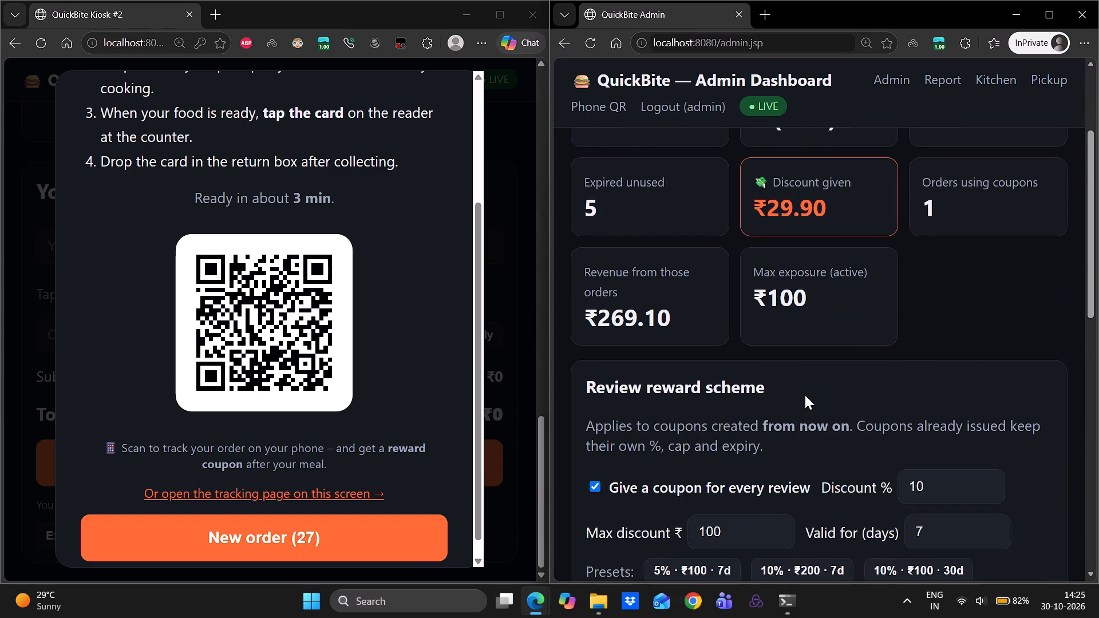
{"action": "scroll", "coordinate": [805, 395], "scroll_direction": "down", "scroll_amount": 2}
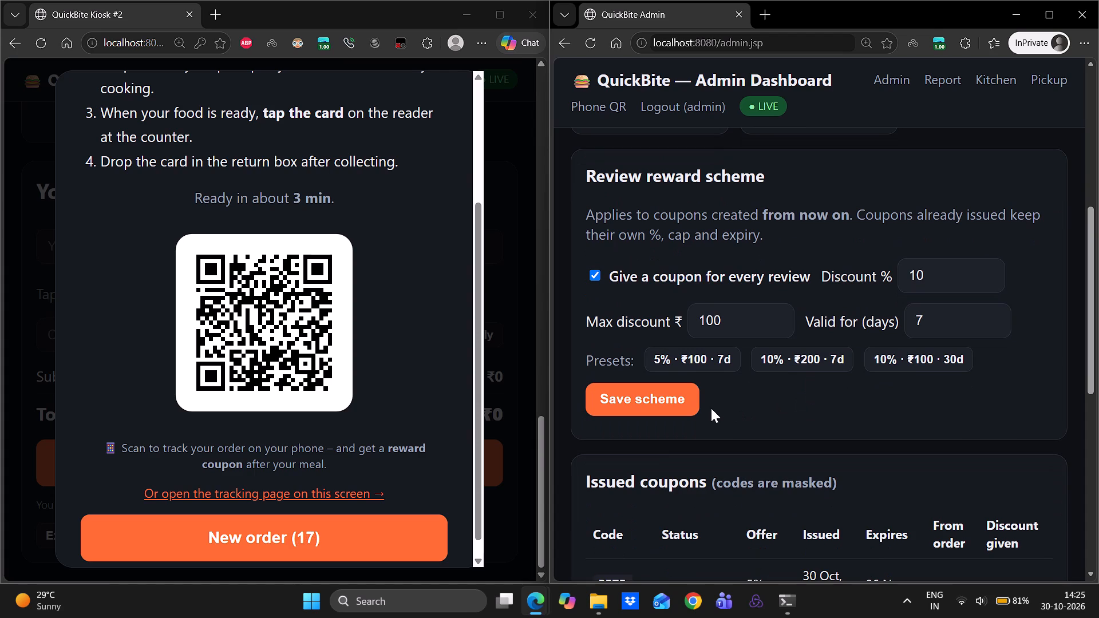
{"action": "scroll", "coordinate": [711, 408], "scroll_direction": "down", "scroll_amount": 3}
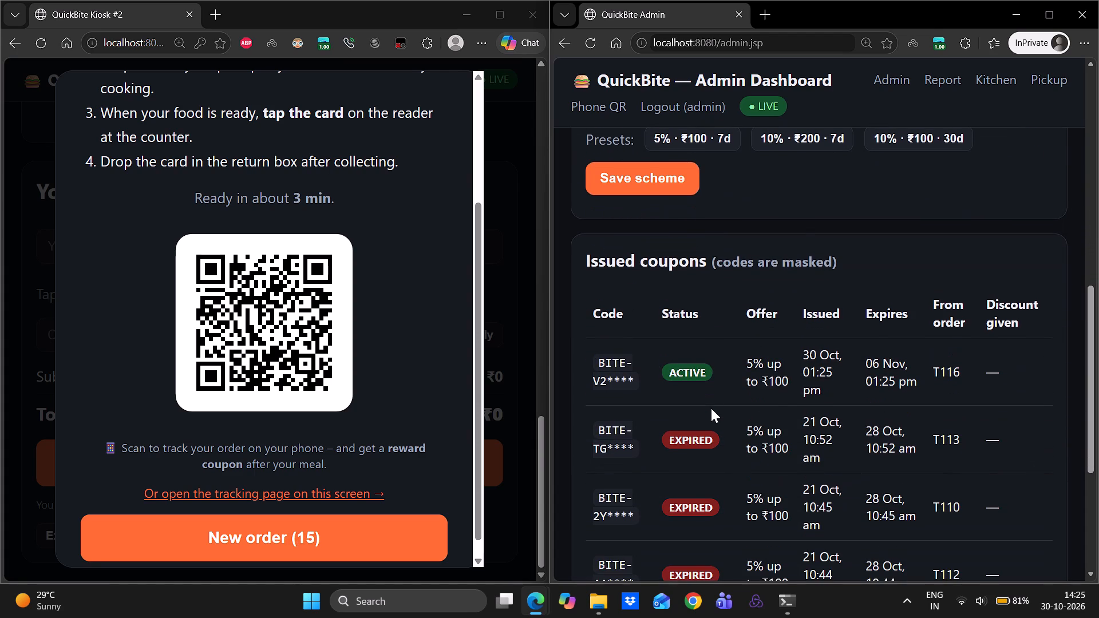
{"action": "scroll", "coordinate": [755, 360], "scroll_direction": "up", "scroll_amount": 2}
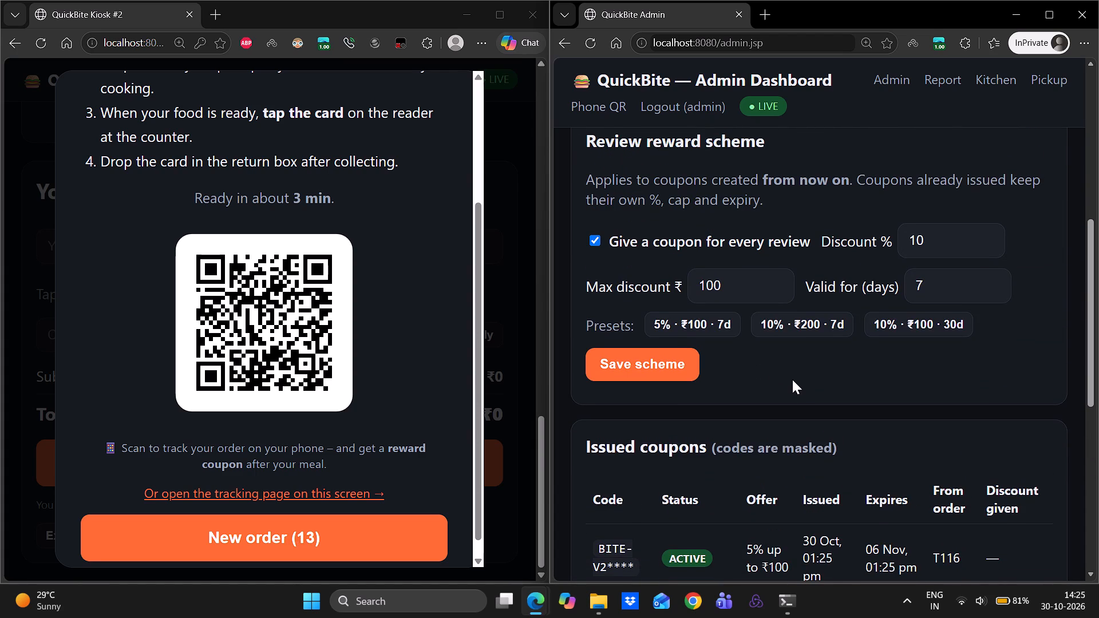
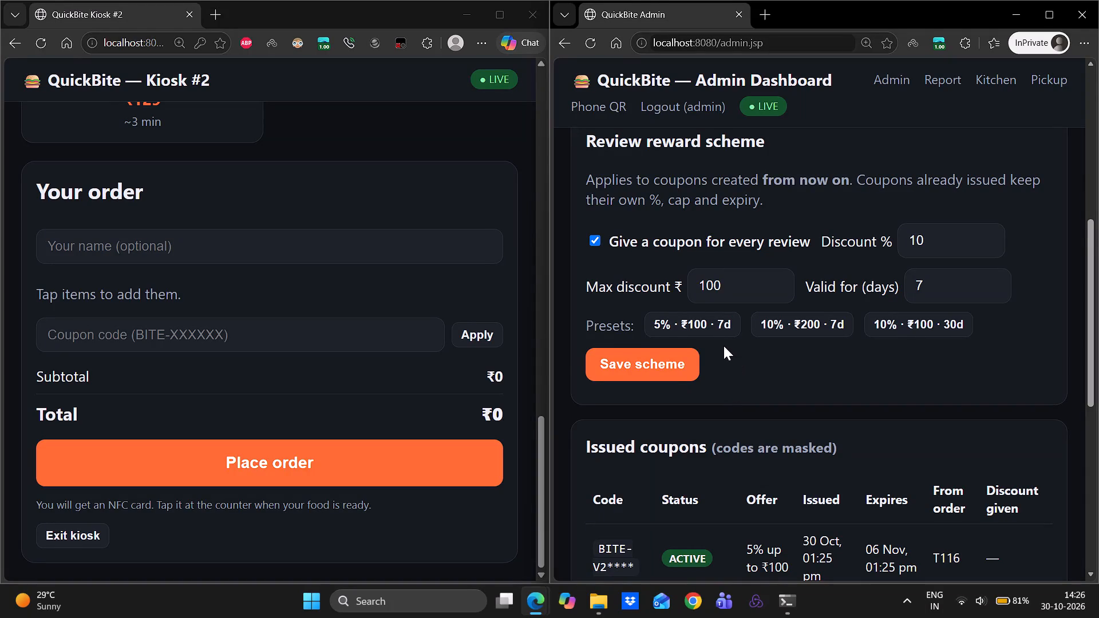
Examine the review reward scheme settings and the issued coupons list on the admin dashboard.
{"action": "scroll", "coordinate": [724, 346], "scroll_direction": "down", "scroll_amount": 2}
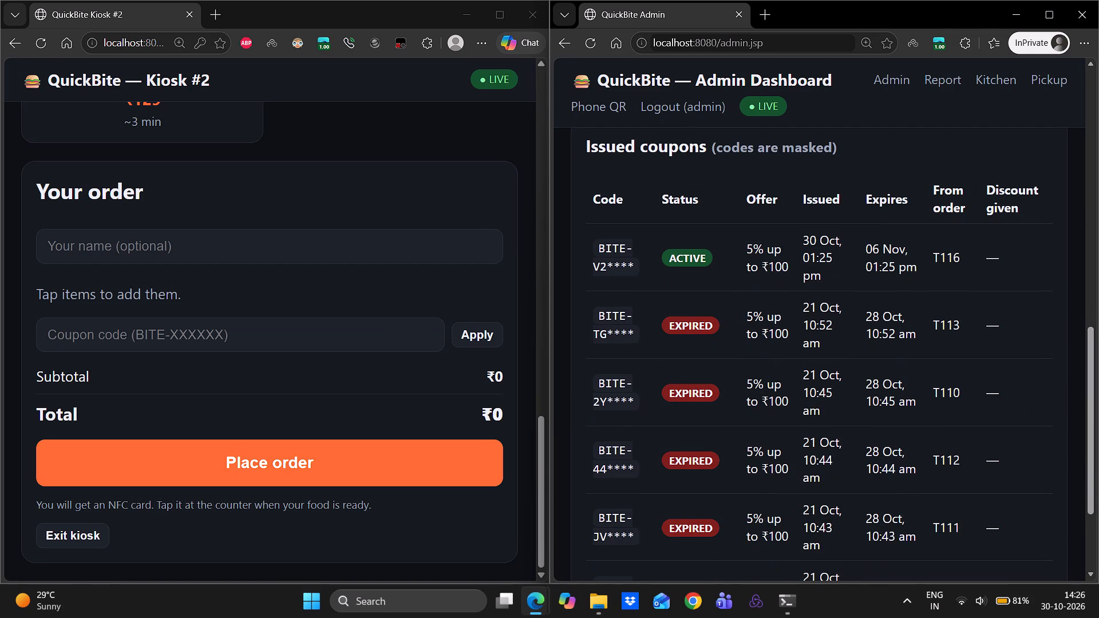
{"action": "scroll", "coordinate": [628, 404], "scroll_direction": "up", "scroll_amount": 2}
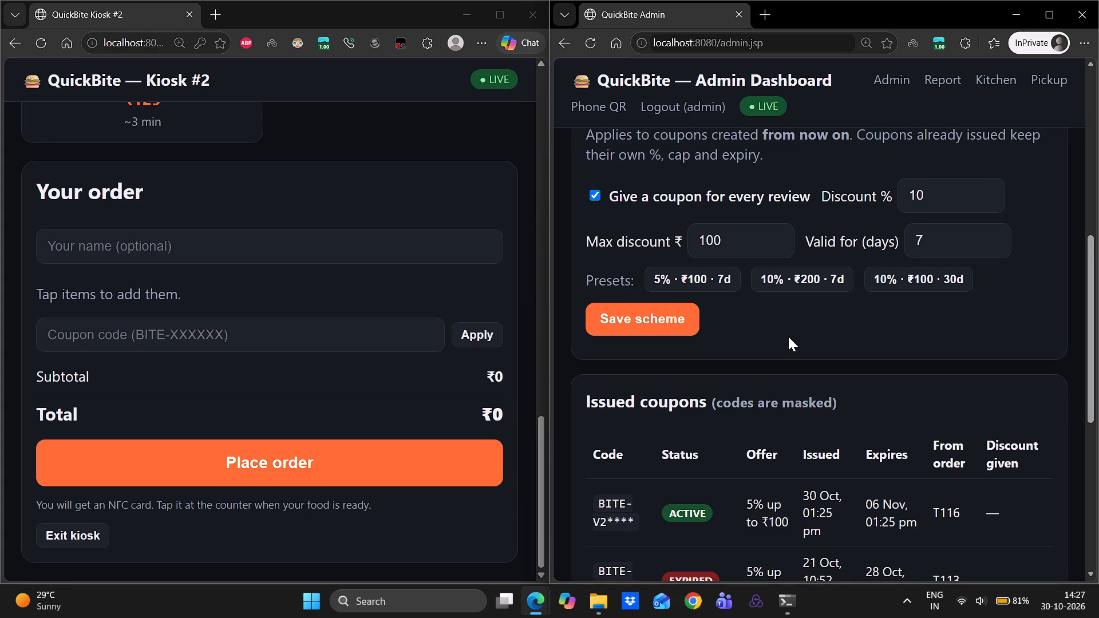
{"action": "scroll", "coordinate": [788, 336], "scroll_direction": "up", "scroll_amount": 6}
{"action": "scroll", "coordinate": [788, 336], "scroll_direction": "down", "scroll_amount": 4}
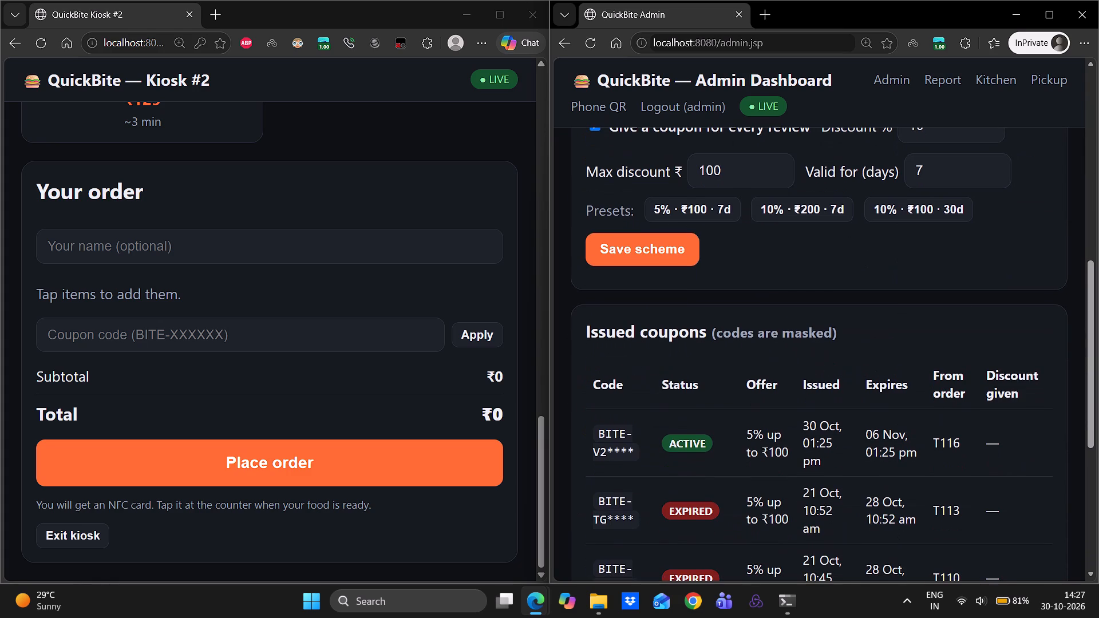
Place a kiosk order for one Brownie, without a customer name or coupon code.
{"action": "scroll", "coordinate": [255, 468], "scroll_direction": "down", "scroll_amount": 1}
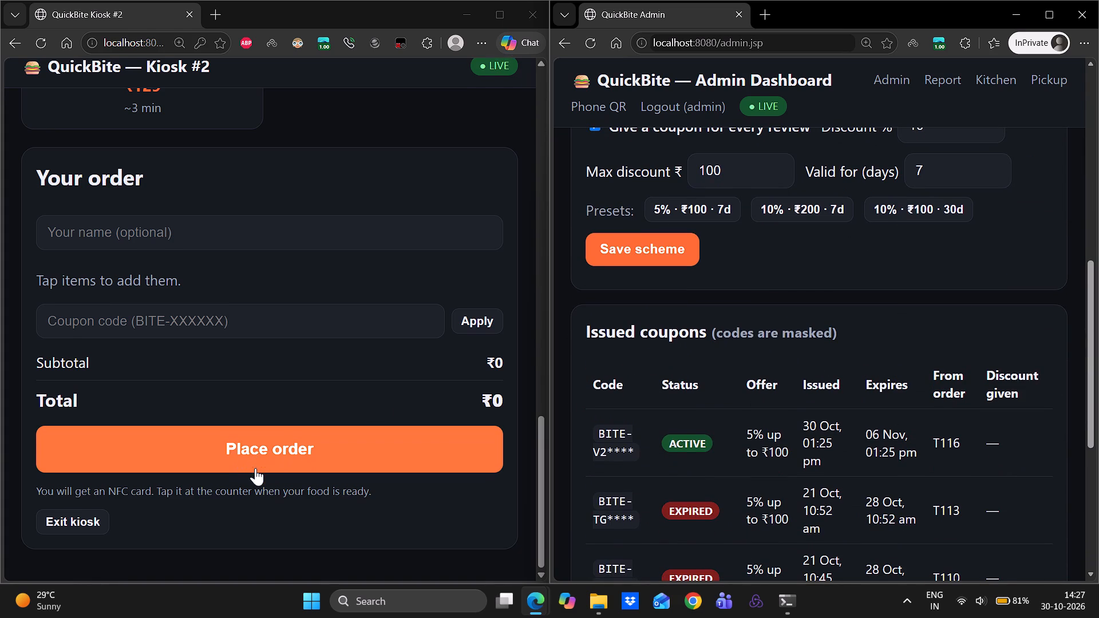
{"action": "scroll", "coordinate": [255, 468], "scroll_direction": "down", "scroll_amount": 1}
{"action": "scroll", "coordinate": [255, 468], "scroll_direction": "up", "scroll_amount": 3}
{"action": "scroll", "coordinate": [255, 468], "scroll_direction": "down", "scroll_amount": 1}
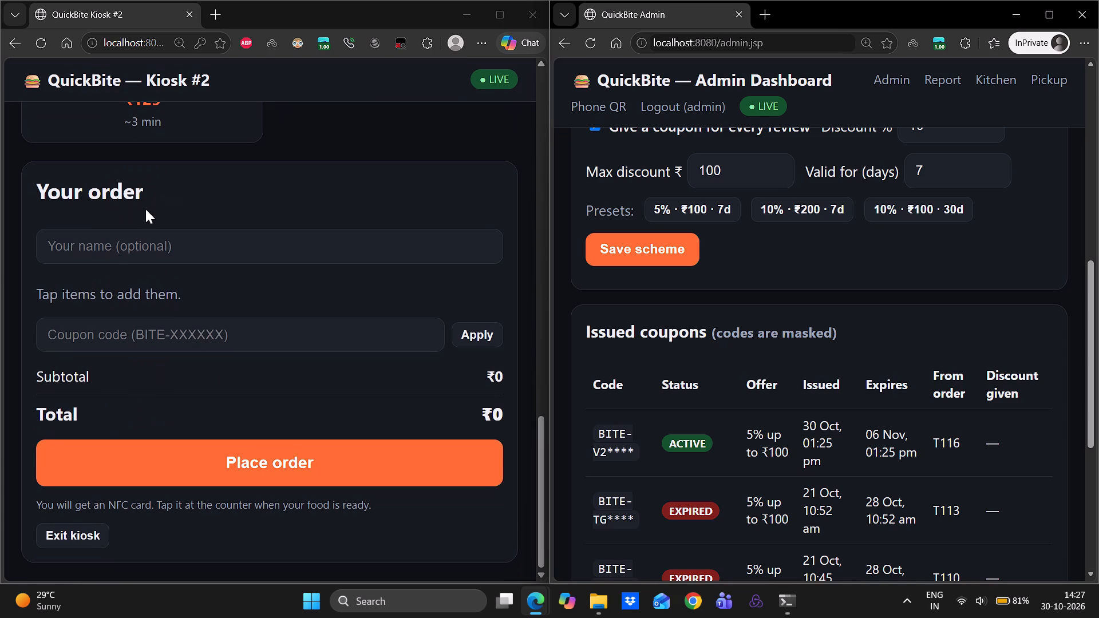
{"action": "scroll", "coordinate": [143, 181], "scroll_direction": "up", "scroll_amount": 1}
{"action": "left_click", "coordinate": [147, 139]}
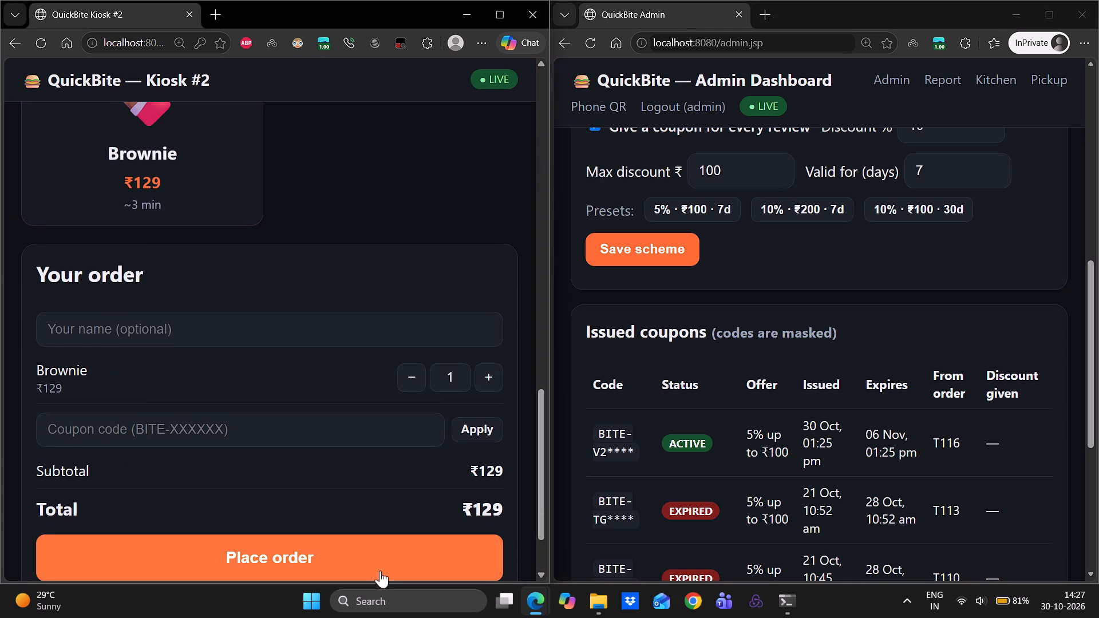
{"action": "left_click", "coordinate": [378, 563]}
{"action": "scroll", "coordinate": [272, 379], "scroll_direction": "up", "scroll_amount": 1}
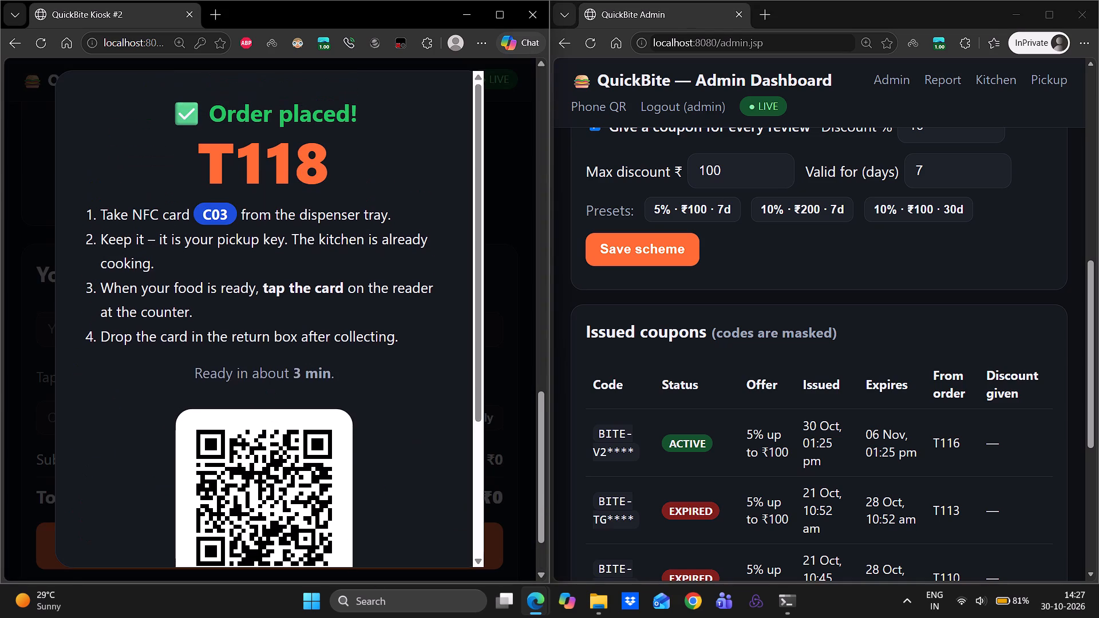
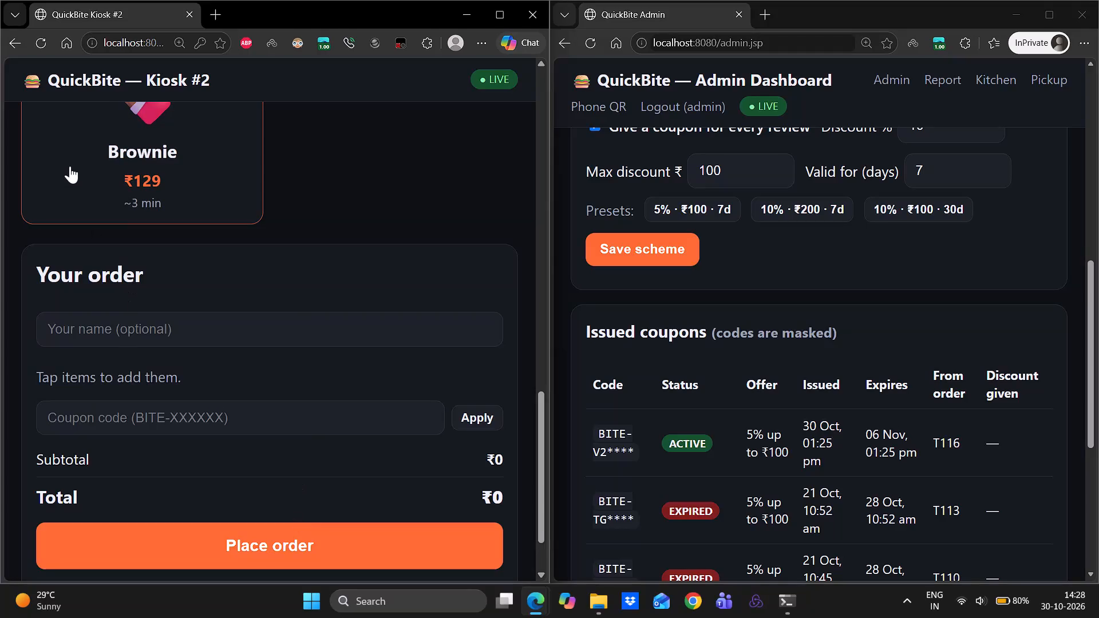
Place a kiosk order for one Brownie, without a customer name or coupon code.
{"action": "left_click", "coordinate": [70, 166]}
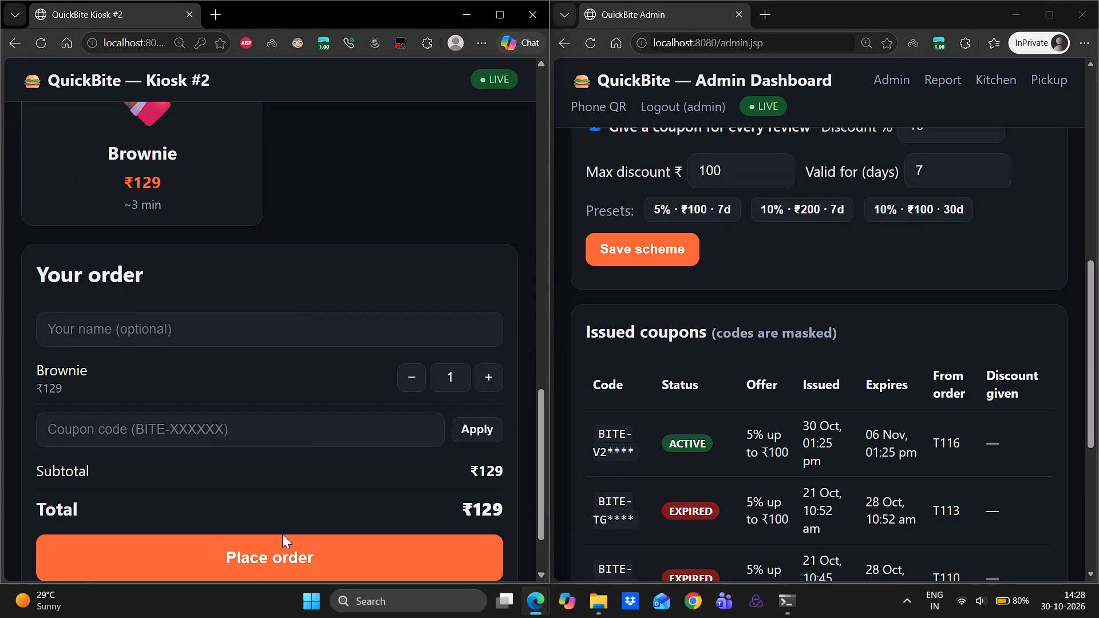
{"action": "left_click", "coordinate": [287, 553]}
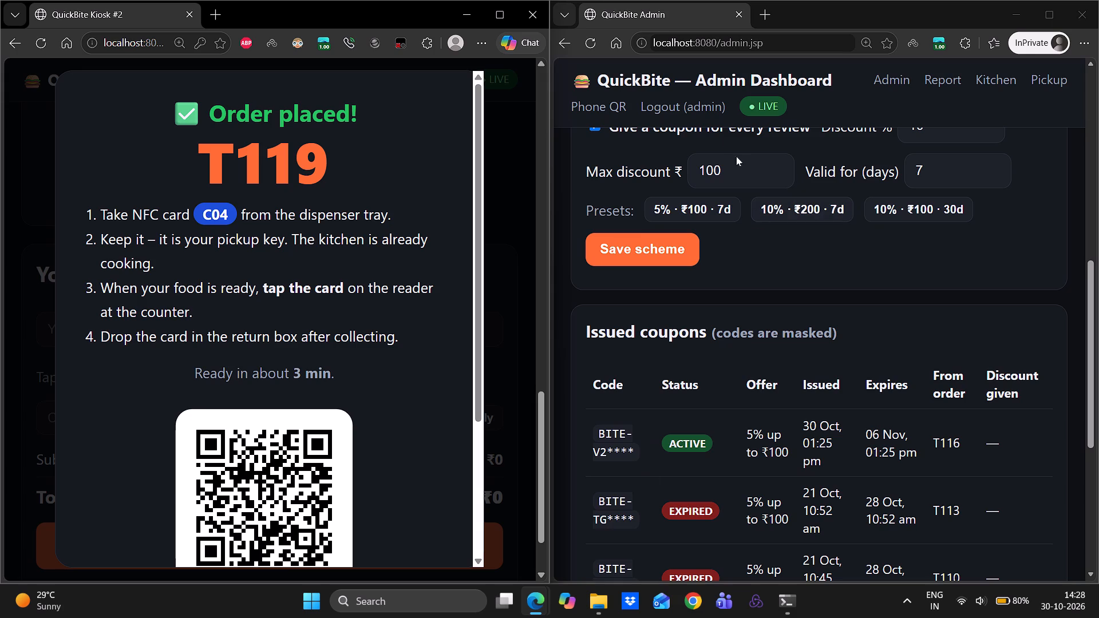
Examine the menu availability switches, NFC card pool and add-card options in the admin dashboard's Menu & NFC section.
{"action": "scroll", "coordinate": [778, 231], "scroll_direction": "up", "scroll_amount": 12}
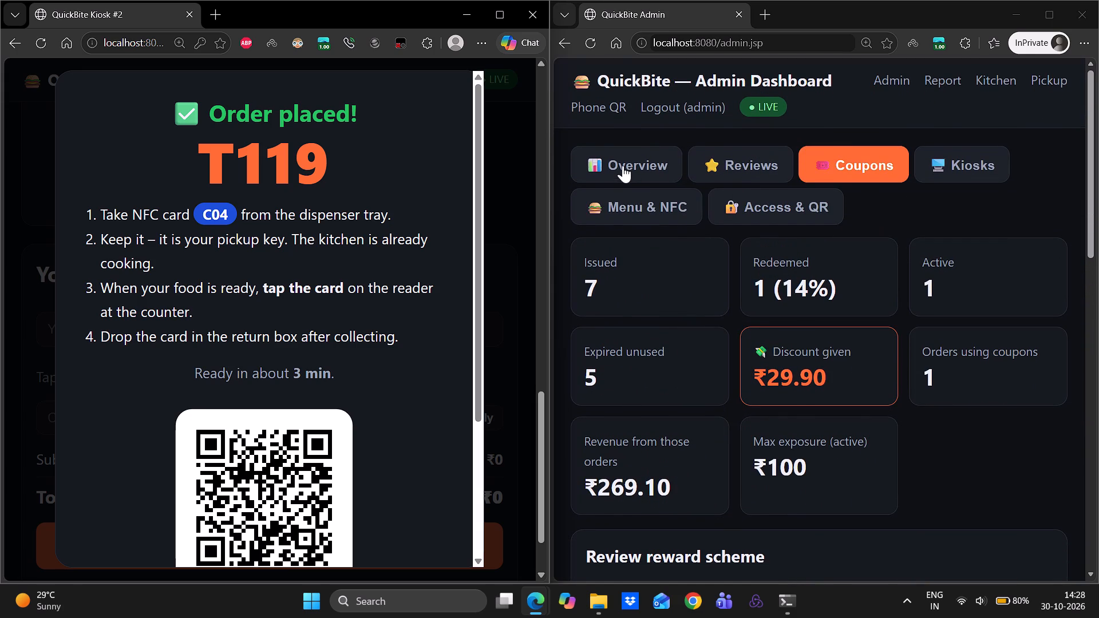
{"action": "left_click", "coordinate": [648, 200]}
{"action": "scroll", "coordinate": [734, 339], "scroll_direction": "down", "scroll_amount": 3}
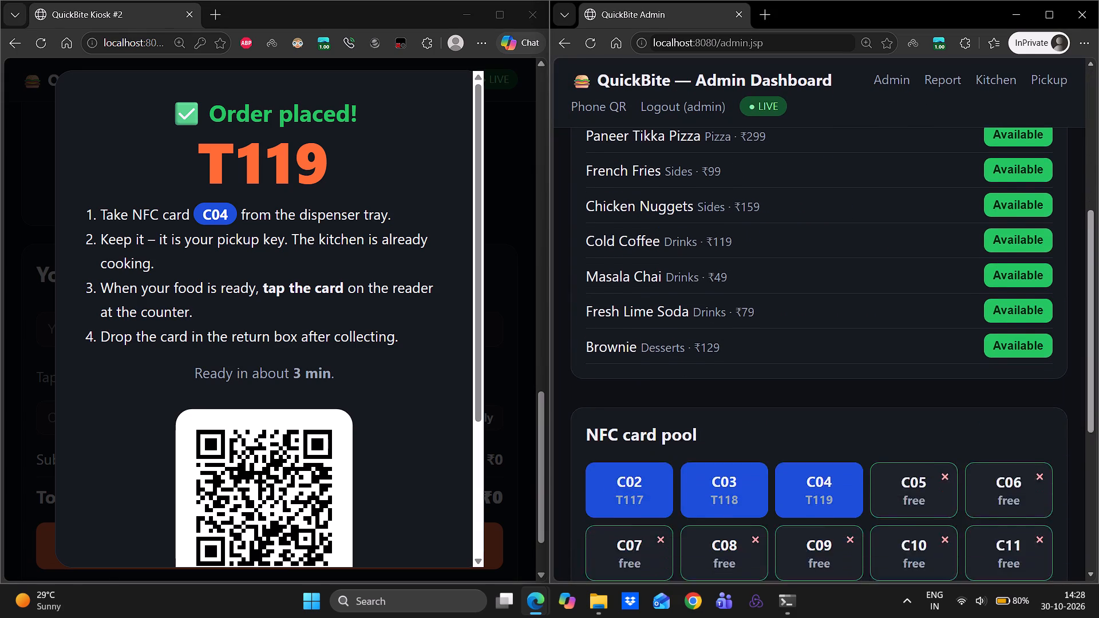
{"action": "scroll", "coordinate": [734, 339], "scroll_direction": "down", "scroll_amount": 1}
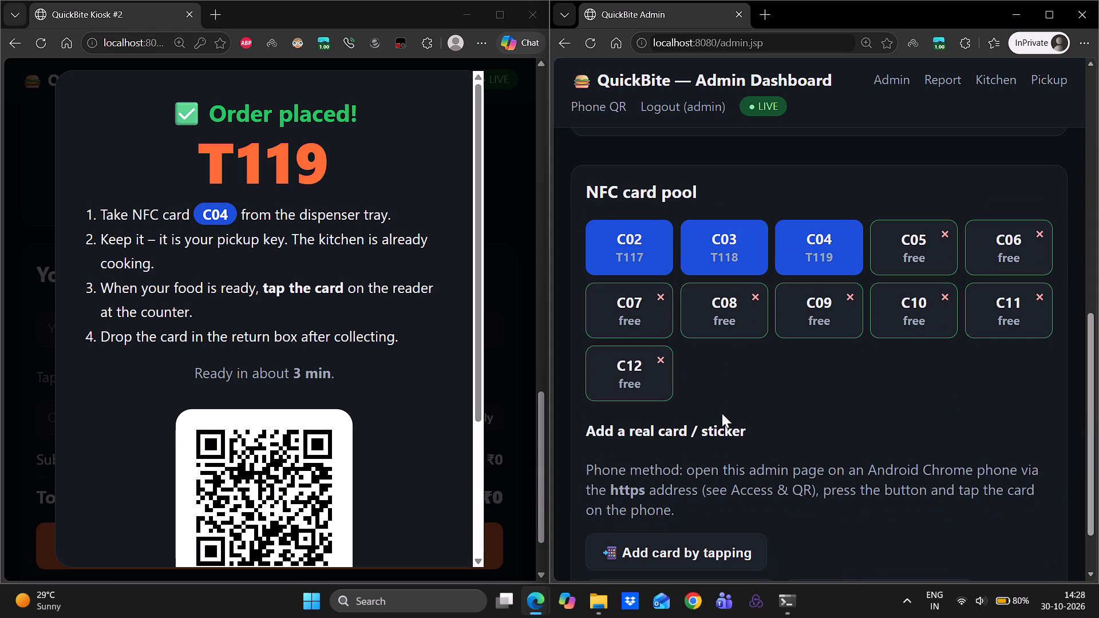
{"action": "scroll", "coordinate": [722, 413], "scroll_direction": "down", "scroll_amount": 2}
{"action": "scroll", "coordinate": [722, 413], "scroll_direction": "up", "scroll_amount": 3}
{"action": "scroll", "coordinate": [722, 413], "scroll_direction": "down", "scroll_amount": 4}
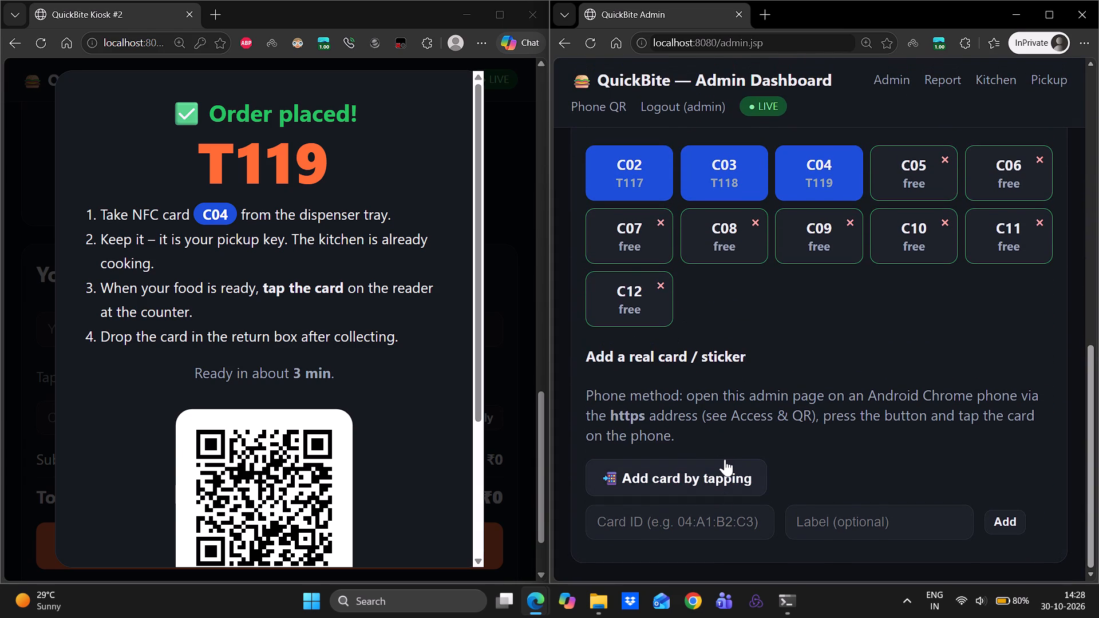
{"action": "scroll", "coordinate": [725, 459], "scroll_direction": "up", "scroll_amount": 6}
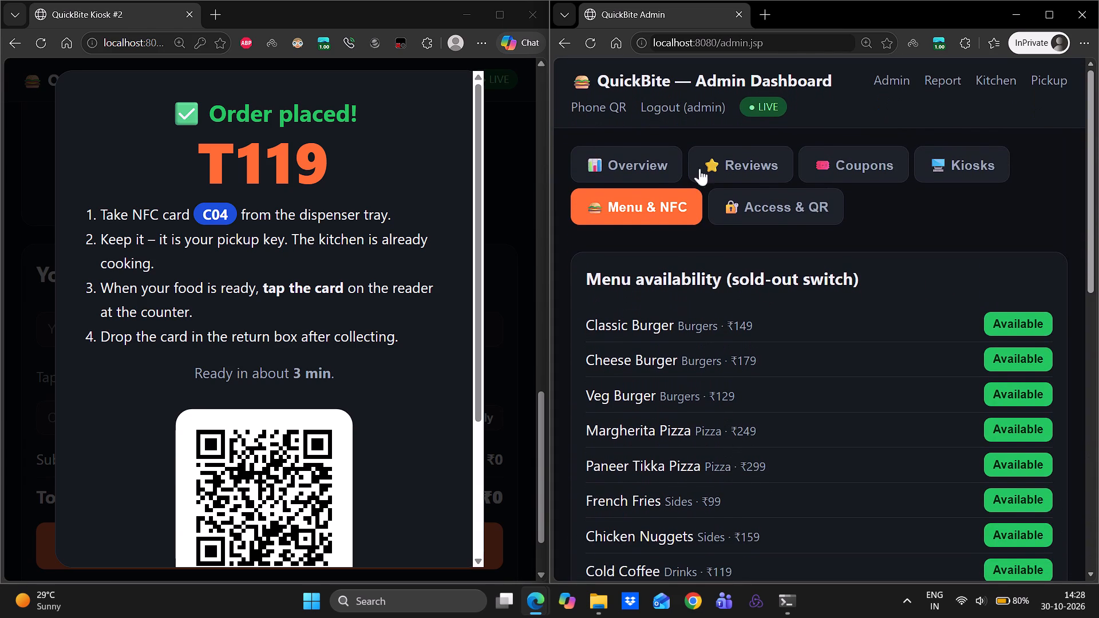
Start preparation of order T117 (card C02) from the live orders in the admin Overview.
{"action": "left_click", "coordinate": [662, 167]}
{"action": "scroll", "coordinate": [780, 334], "scroll_direction": "down", "scroll_amount": 2}
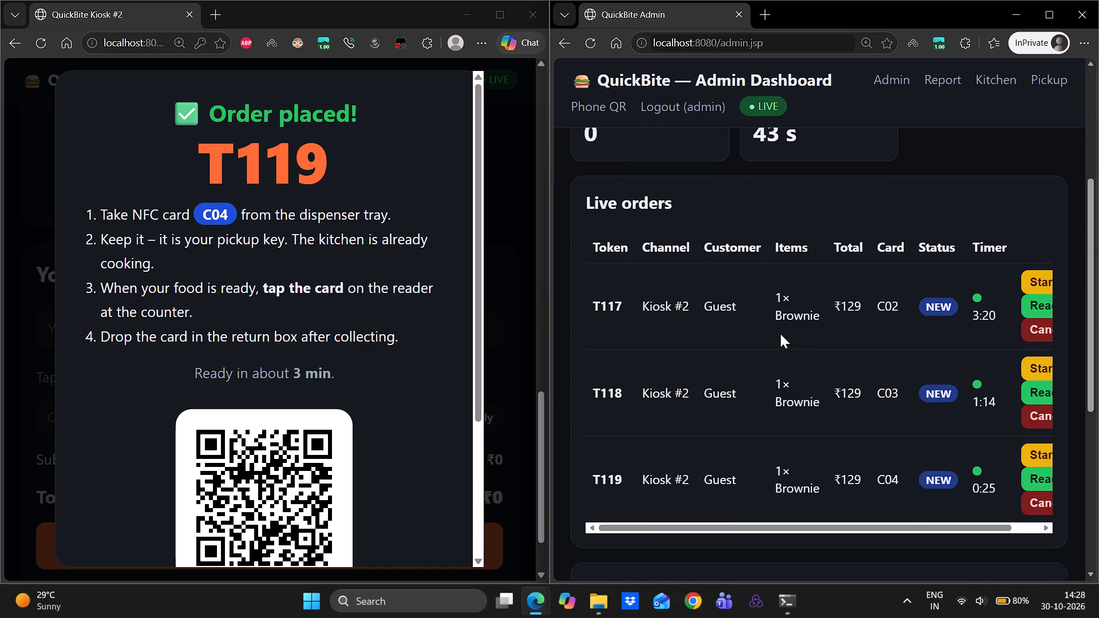
{"action": "scroll", "coordinate": [780, 334], "scroll_direction": "left", "scroll_amount": 2}
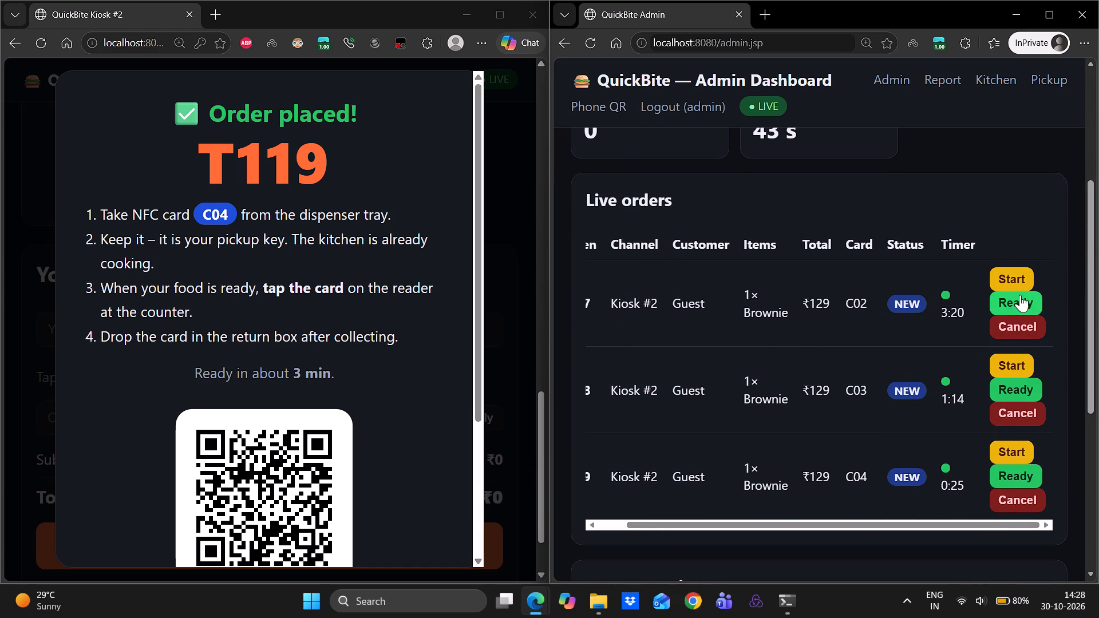
{"action": "left_click", "coordinate": [1013, 279]}
Place another kiosk order for one Brownie, without a customer name or coupon code.
{"action": "scroll", "coordinate": [323, 368], "scroll_direction": "down", "scroll_amount": 1}
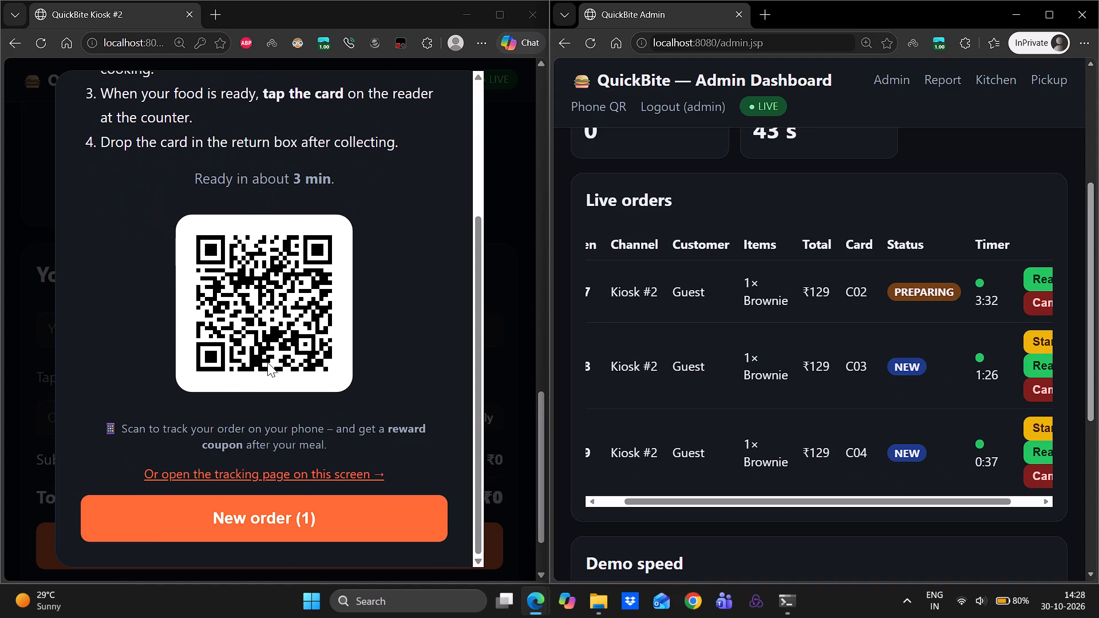
{"action": "scroll", "coordinate": [267, 362], "scroll_direction": "up", "scroll_amount": 1}
{"action": "left_click", "coordinate": [164, 194]}
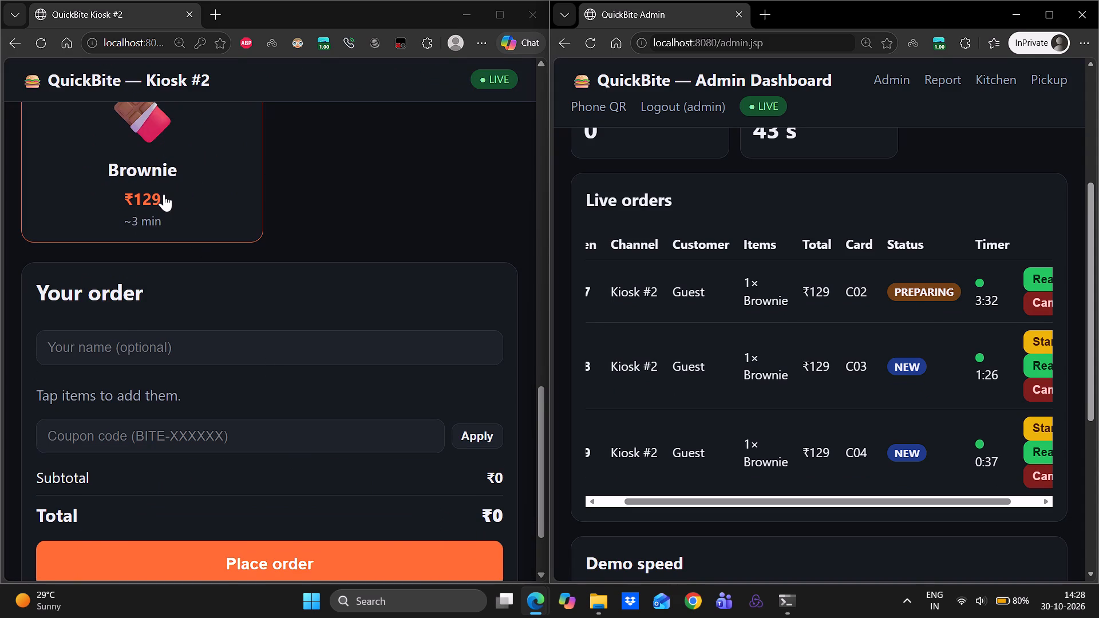
{"action": "left_click", "coordinate": [330, 577]}
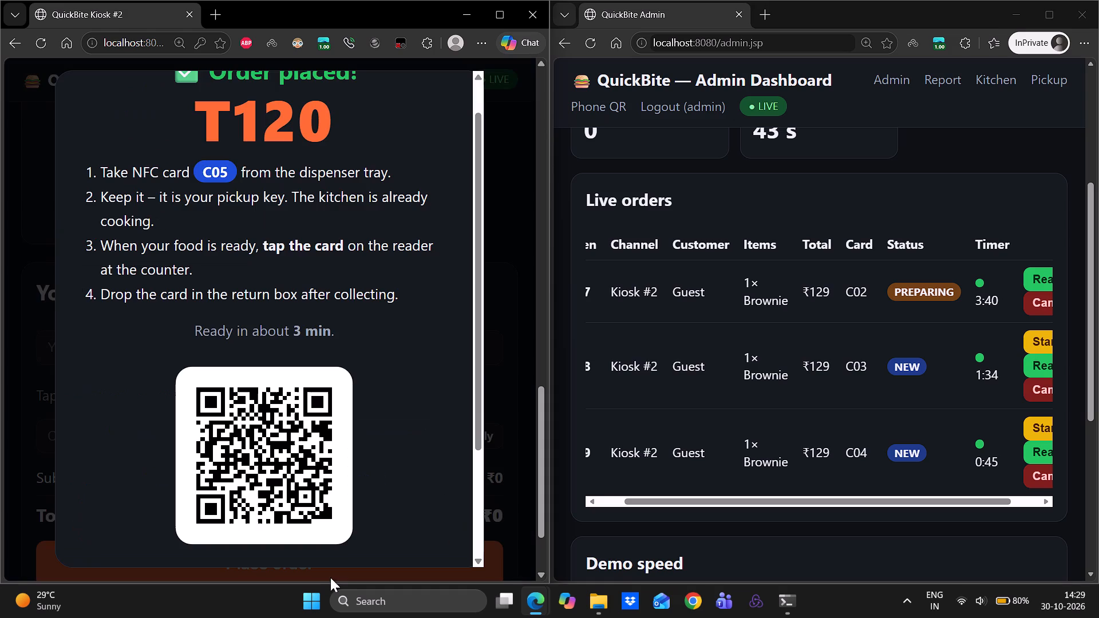
Start preparation of the newest live order, T120 on card C05, and mark it ready.
{"action": "scroll", "coordinate": [275, 447], "scroll_direction": "down", "scroll_amount": 1}
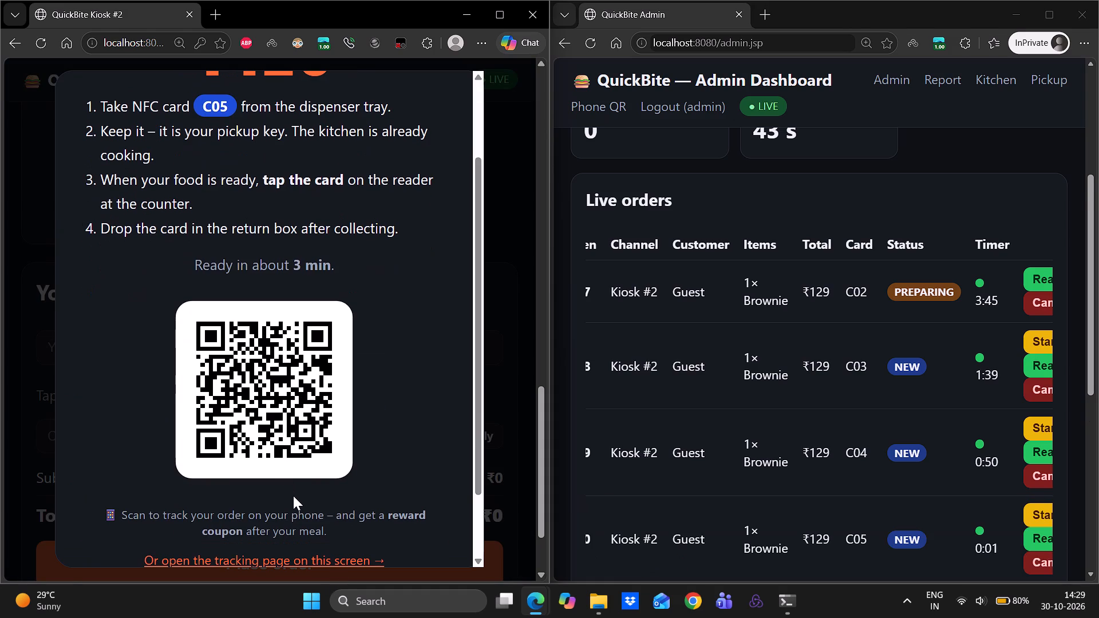
{"action": "scroll", "coordinate": [801, 372], "scroll_direction": "left", "scroll_amount": 1}
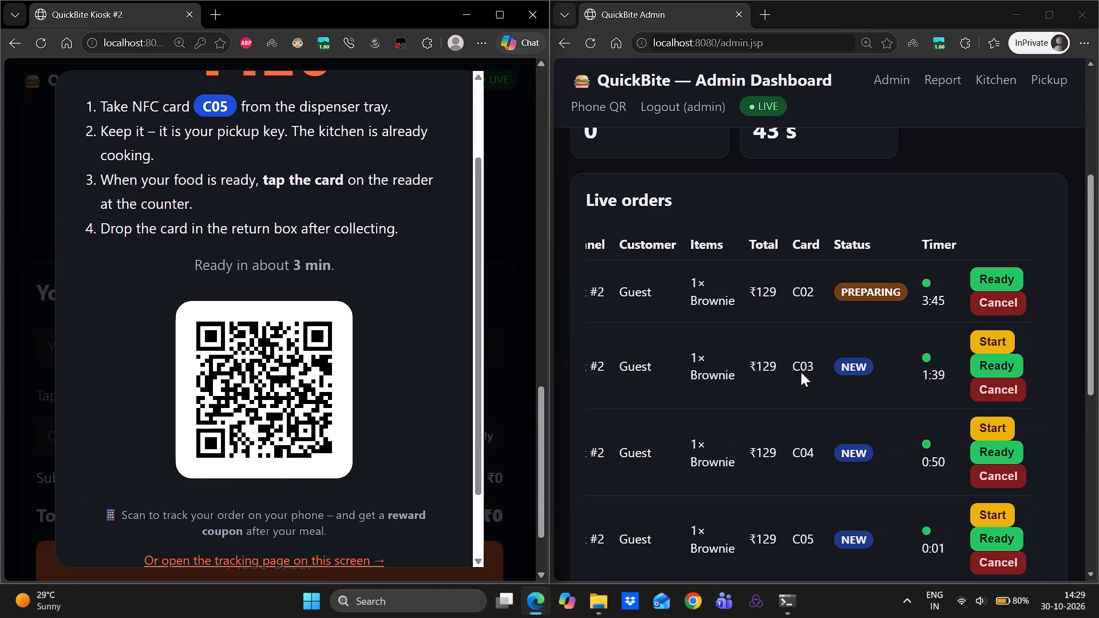
{"action": "scroll", "coordinate": [801, 372], "scroll_direction": "left", "scroll_amount": 1}
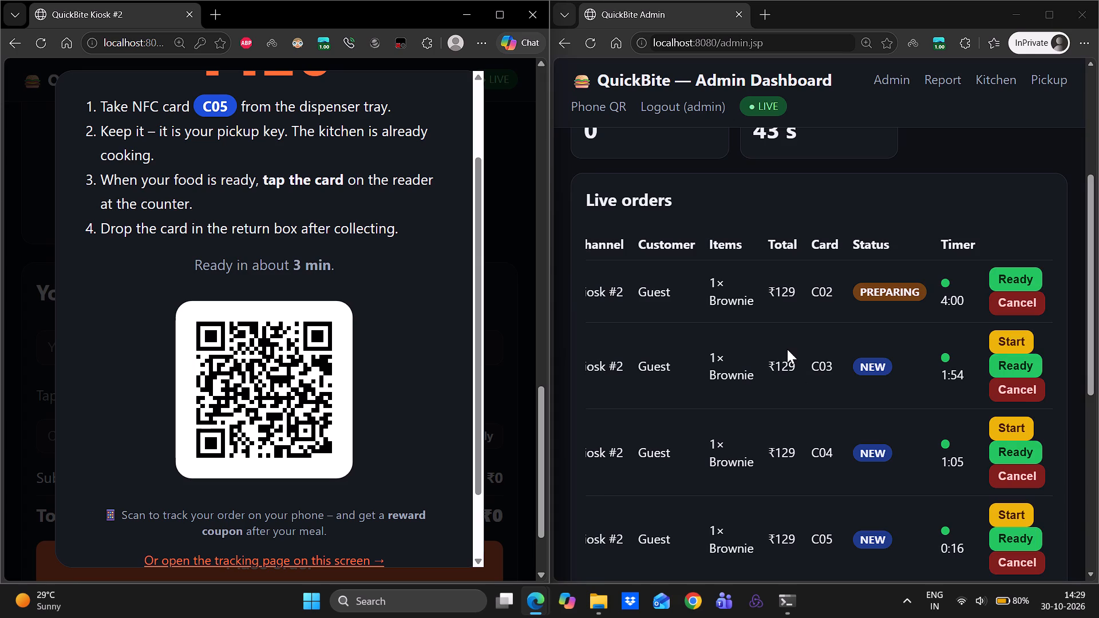
{"action": "scroll", "coordinate": [787, 349], "scroll_direction": "up", "scroll_amount": 1}
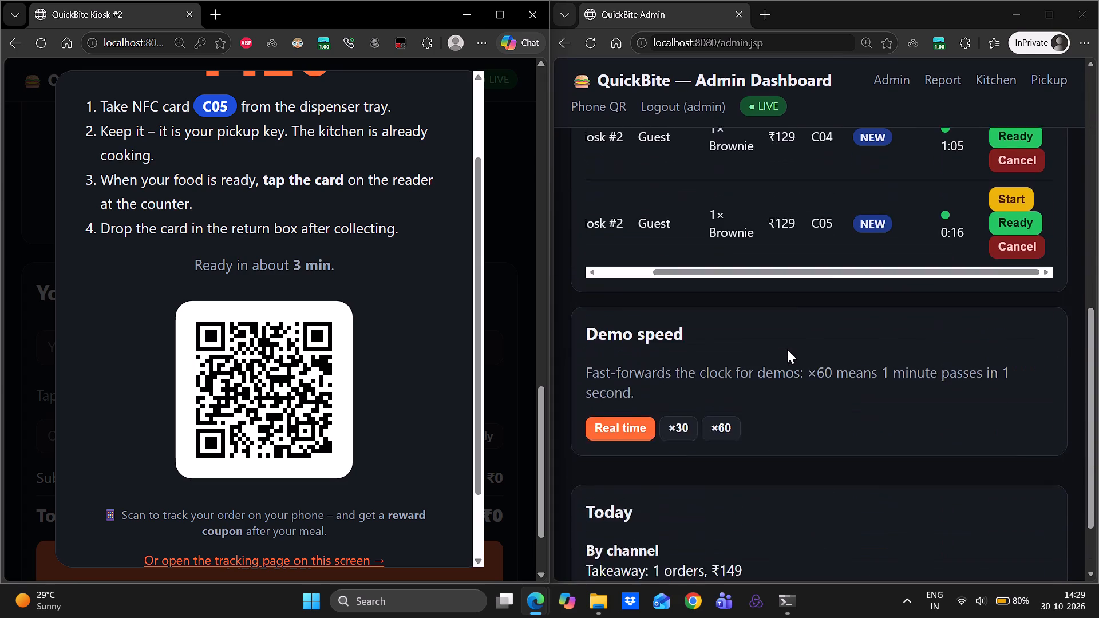
{"action": "scroll", "coordinate": [787, 349], "scroll_direction": "up", "scroll_amount": 1}
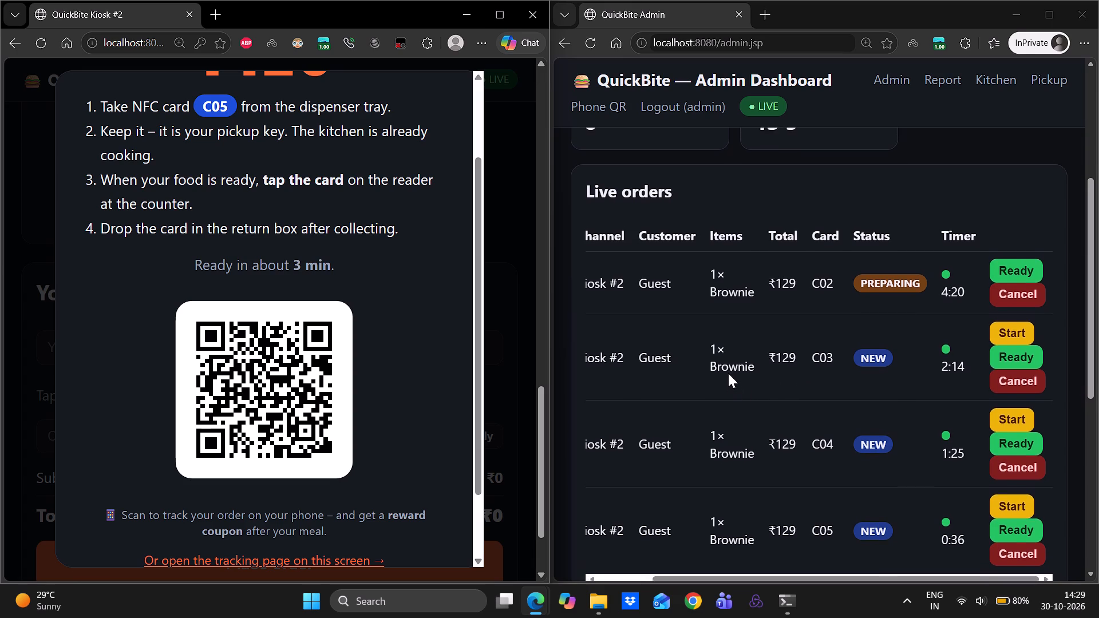
{"action": "scroll", "coordinate": [728, 373], "scroll_direction": "right", "scroll_amount": 1}
{"action": "scroll", "coordinate": [728, 373], "scroll_direction": "left", "scroll_amount": 1}
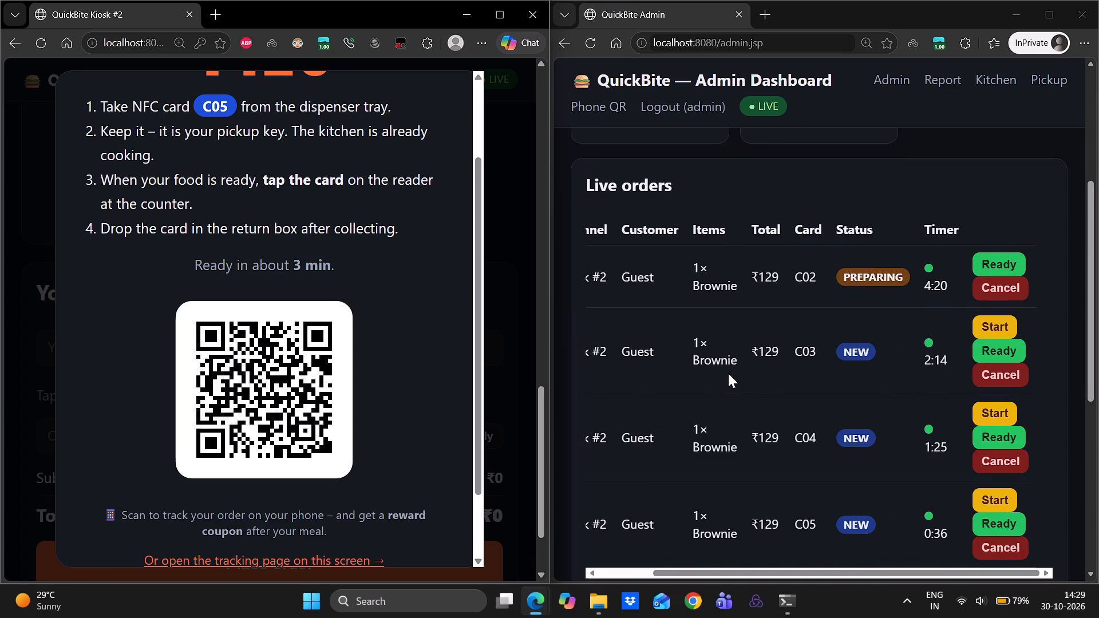
{"action": "scroll", "coordinate": [728, 373], "scroll_direction": "left", "scroll_amount": 1}
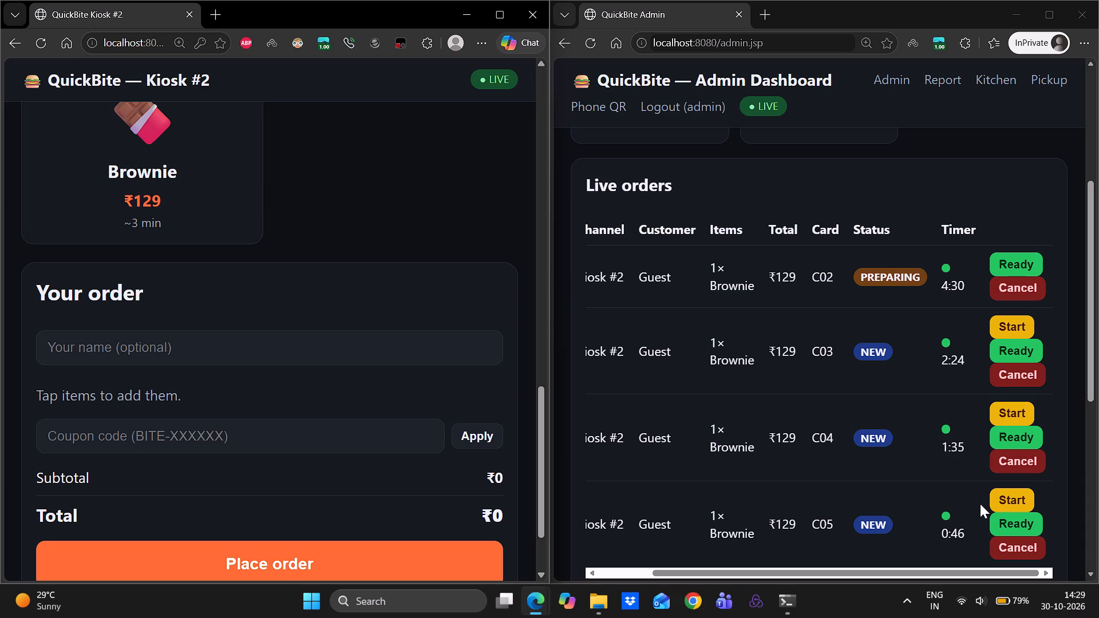
{"action": "left_click", "coordinate": [1014, 503]}
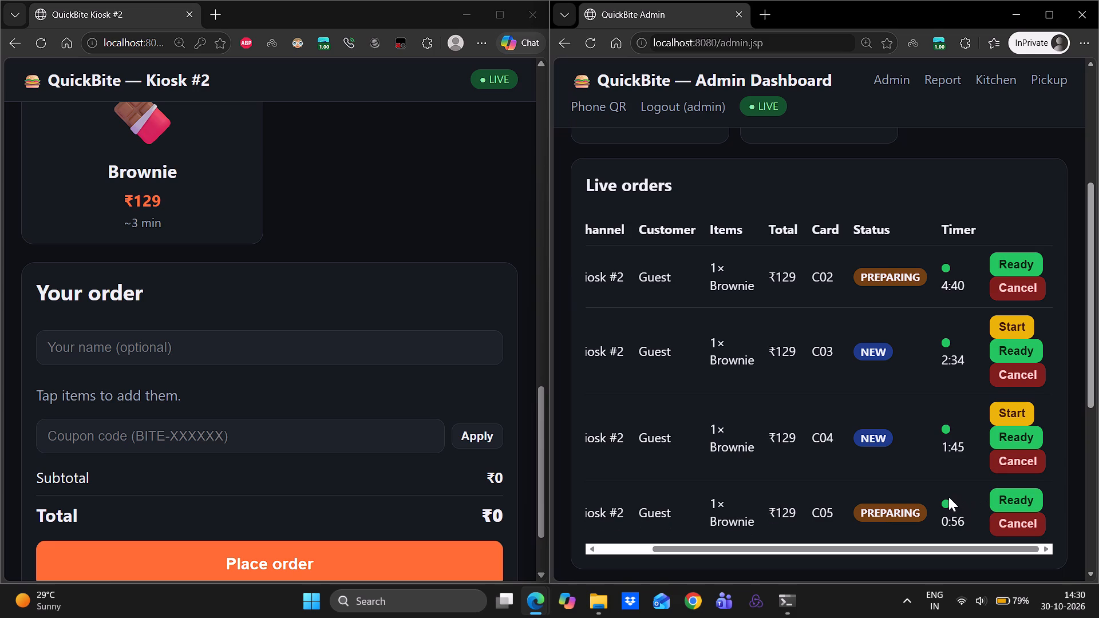
{"action": "left_click", "coordinate": [1014, 500]}
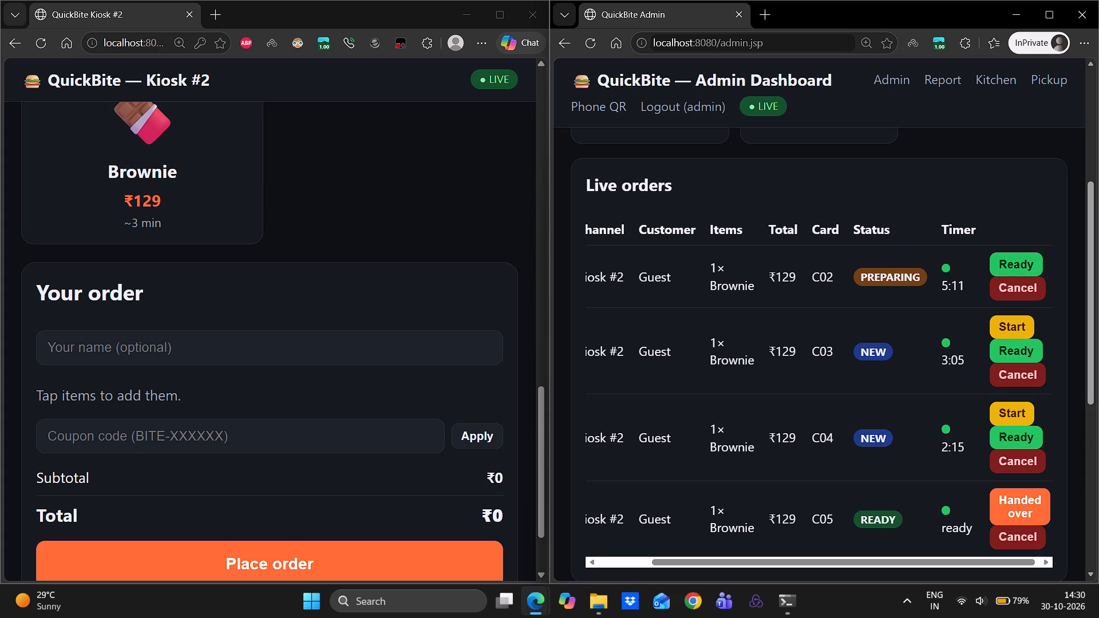
Go back from Kiosk #2 to the QuickBite welcome page and display the takeaway QR code for phones.
{"action": "scroll", "coordinate": [392, 358], "scroll_direction": "up", "scroll_amount": 1}
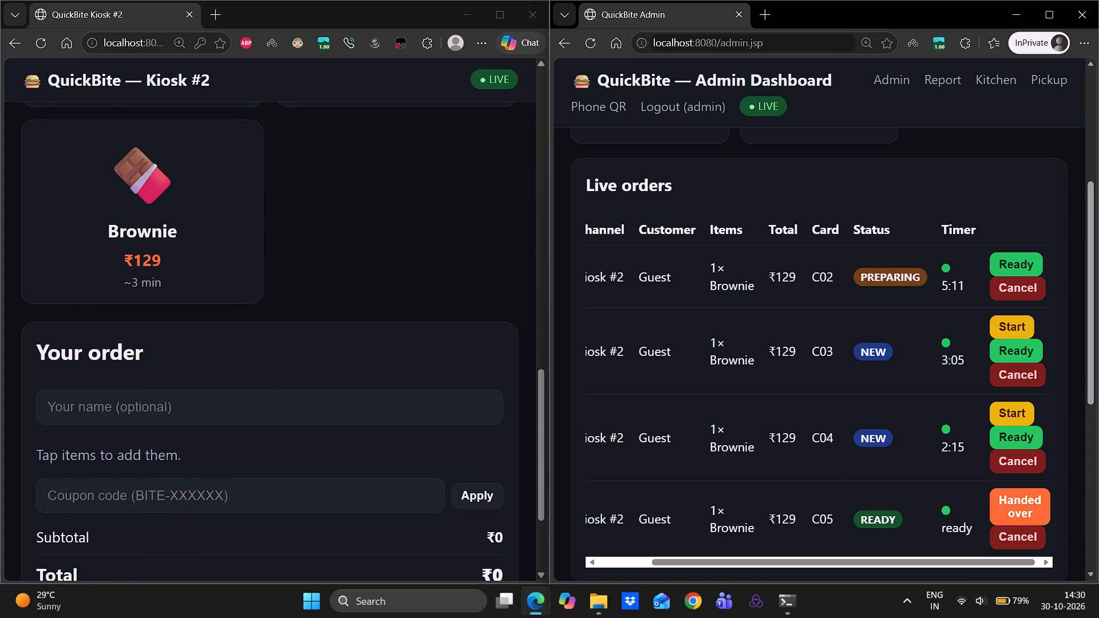
{"action": "scroll", "coordinate": [392, 358], "scroll_direction": "up", "scroll_amount": 9}
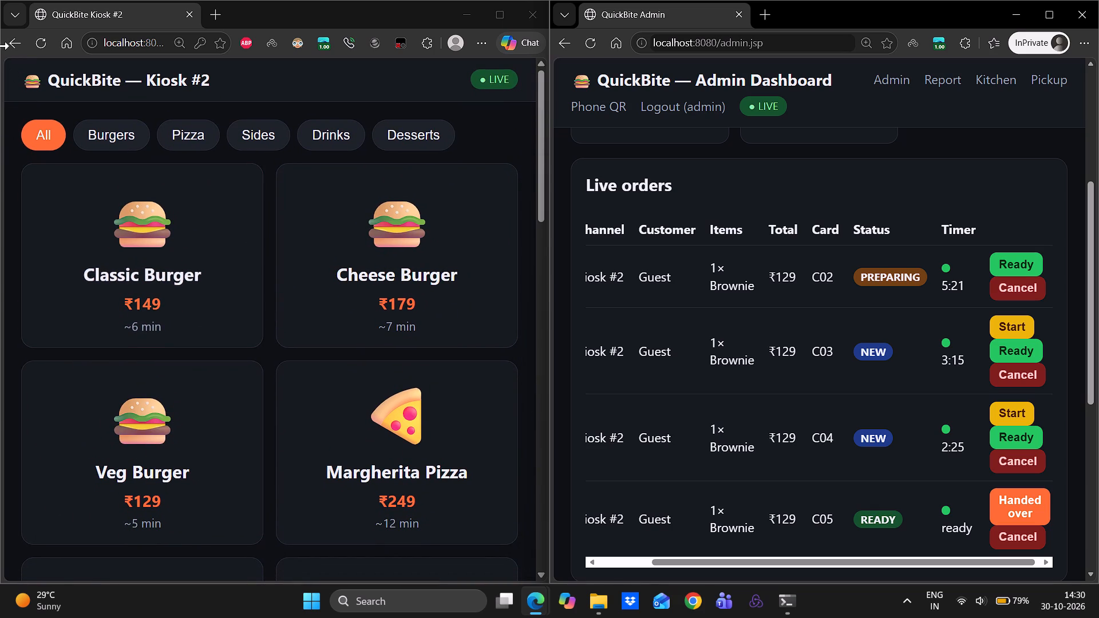
{"action": "left_click", "coordinate": [18, 47]}
{"action": "scroll", "coordinate": [183, 207], "scroll_direction": "down", "scroll_amount": 1}
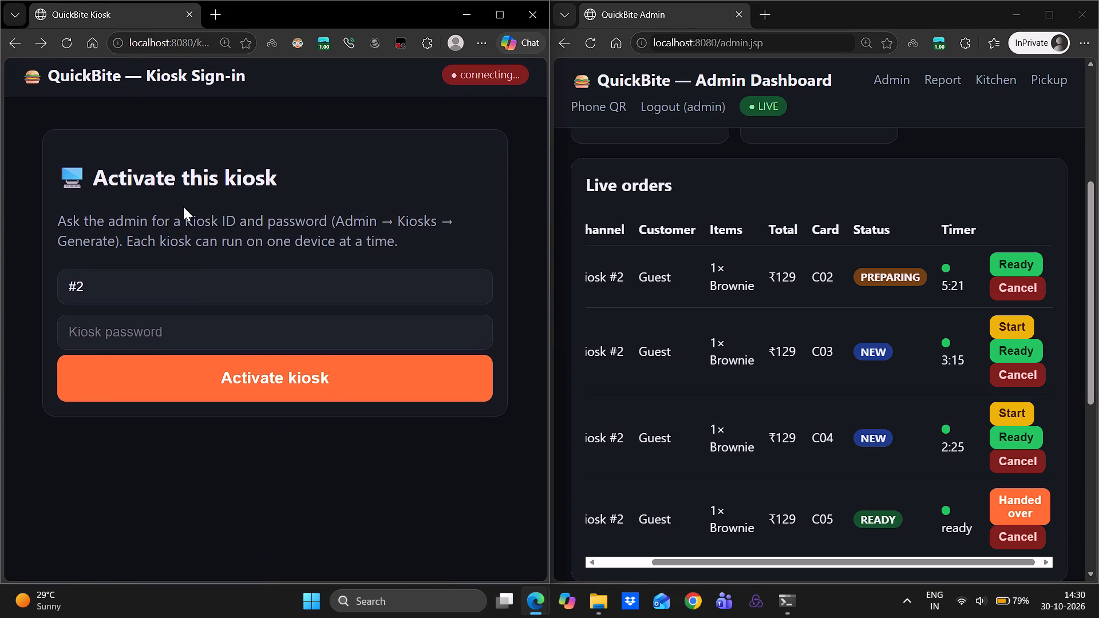
{"action": "scroll", "coordinate": [183, 207], "scroll_direction": "up", "scroll_amount": 1}
{"action": "left_click", "coordinate": [11, 45]}
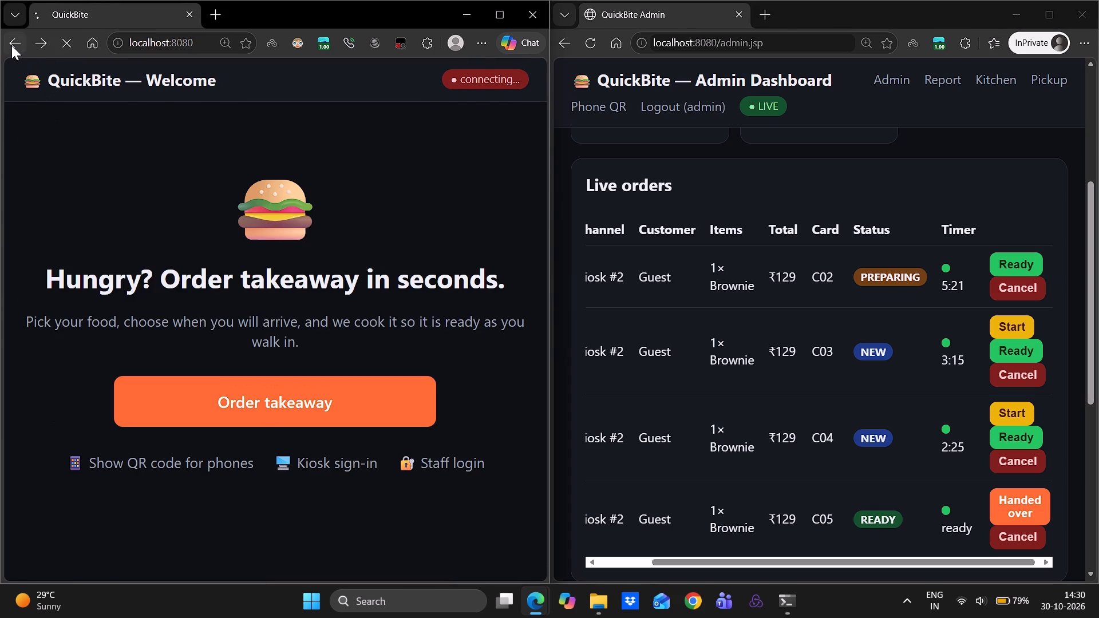
{"action": "scroll", "coordinate": [205, 275], "scroll_direction": "down", "scroll_amount": 1}
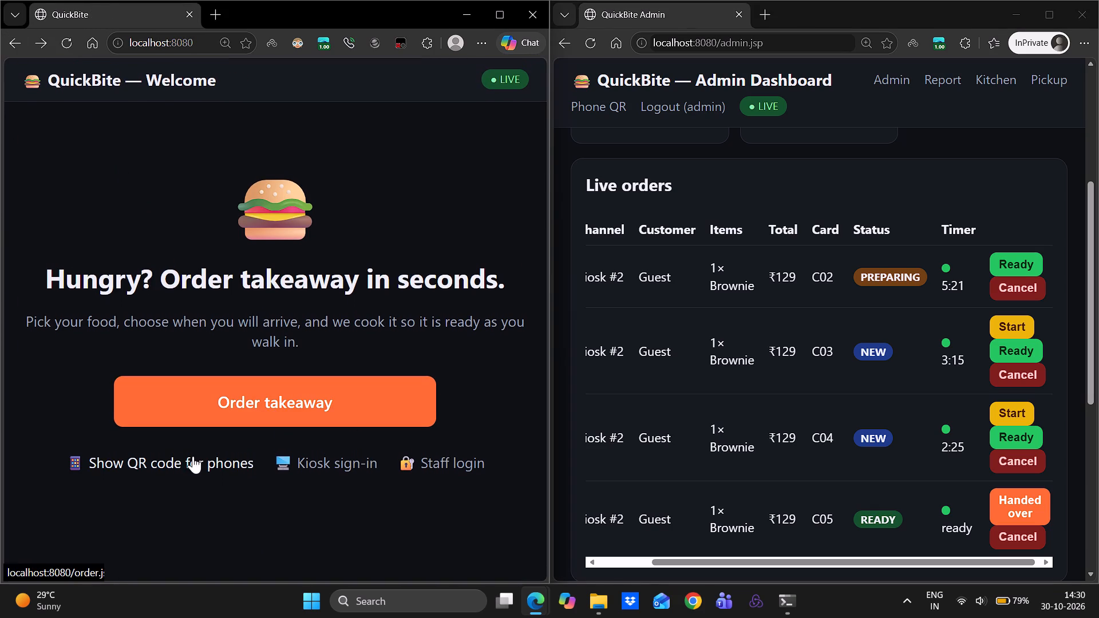
{"action": "left_click", "coordinate": [178, 465]}
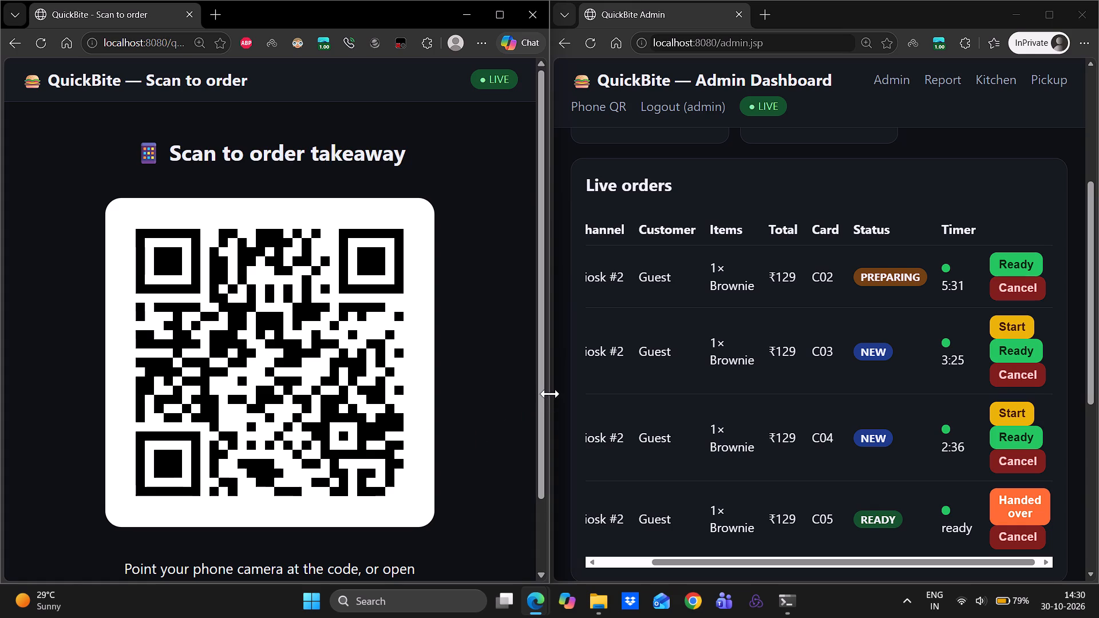
Shift the split between the two browser windows to give the admin dashboard's live orders table more width.
{"action": "left_click_drag", "start_coordinate": [554, 395], "coordinate": [503, 398]}
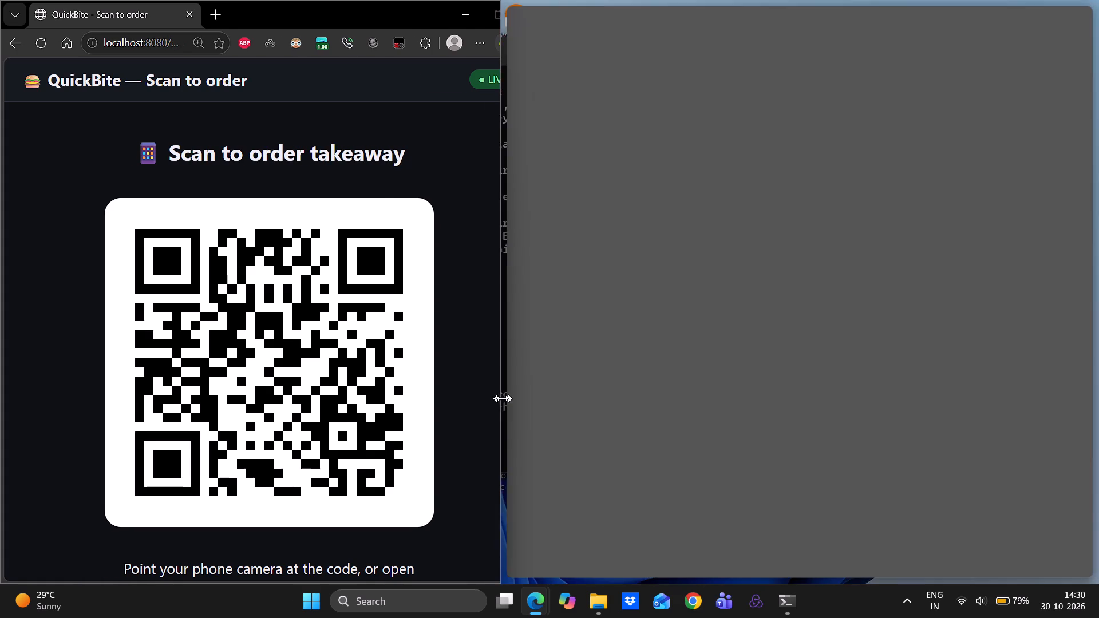
{"action": "left_click_drag", "start_coordinate": [503, 398], "coordinate": [488, 403]}
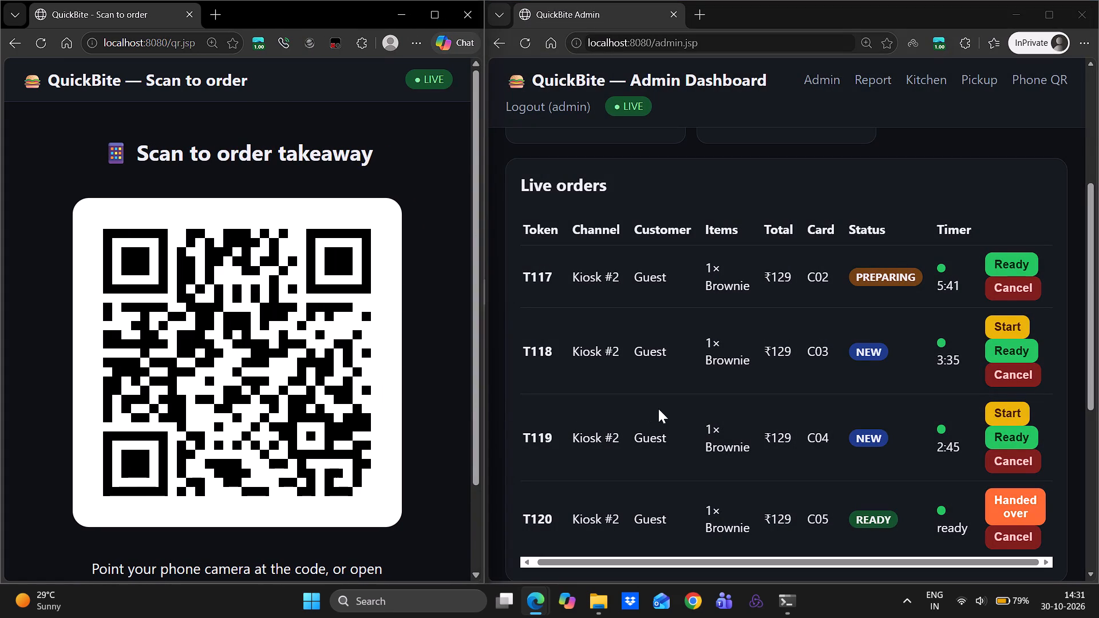
{"action": "scroll", "coordinate": [659, 413], "scroll_direction": "down", "scroll_amount": 2}
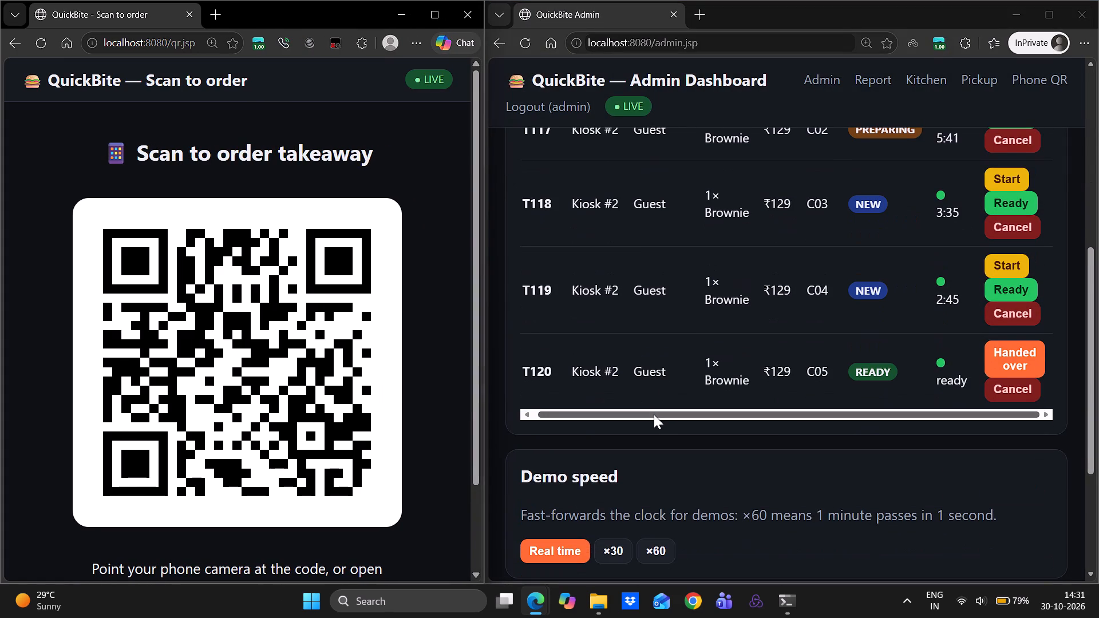
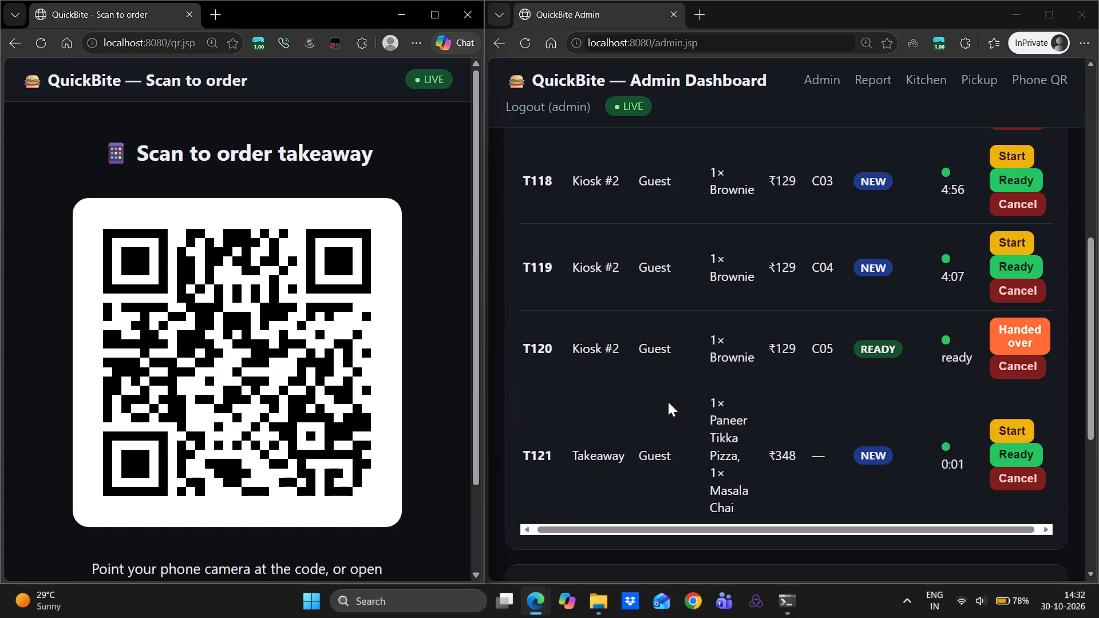
Start preparation of the takeaway order T121 for one Paneer Tikka Pizza and one Masala Chai.
{"action": "left_click", "coordinate": [1008, 433]}
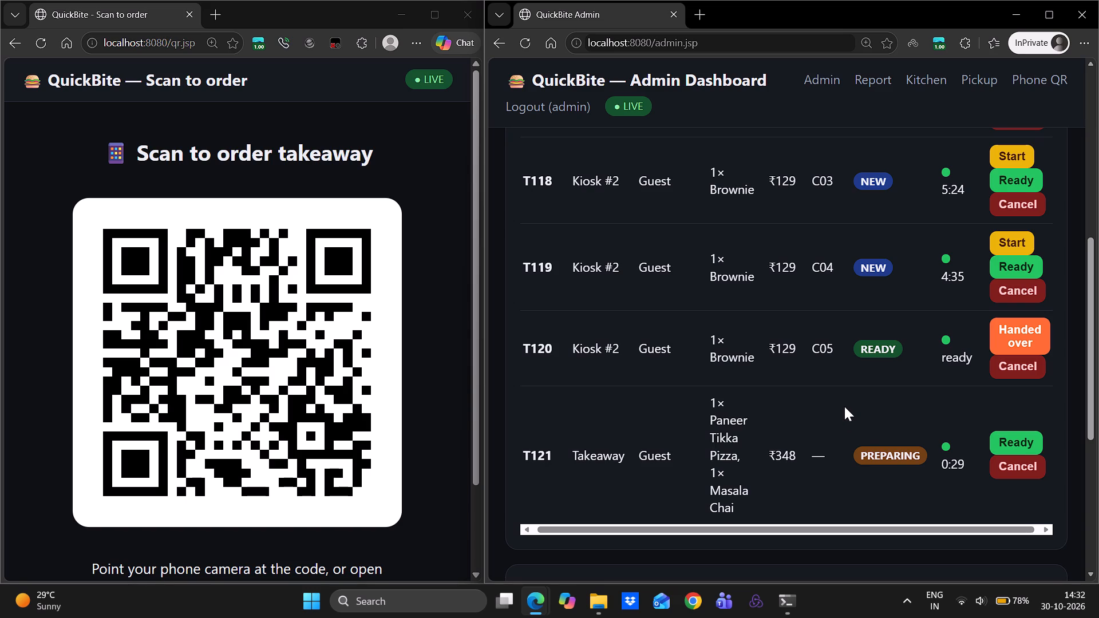
Maximize the admin dashboard window so the live orders table gets the full screen width.
{"action": "scroll", "coordinate": [844, 406], "scroll_direction": "up", "scroll_amount": 1}
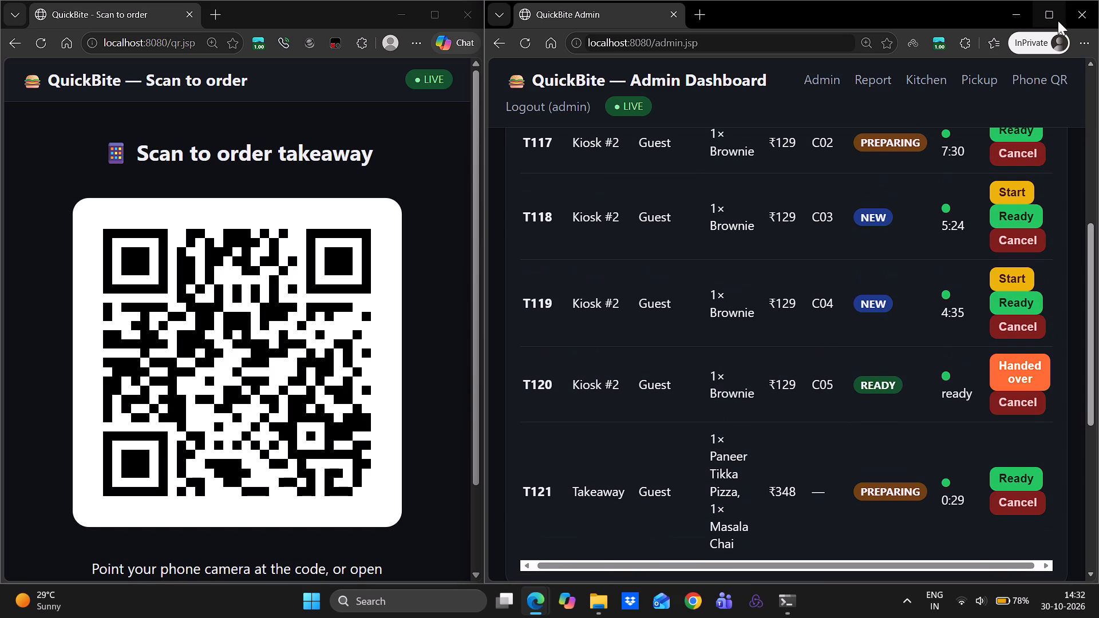
{"action": "left_click", "coordinate": [1054, 11]}
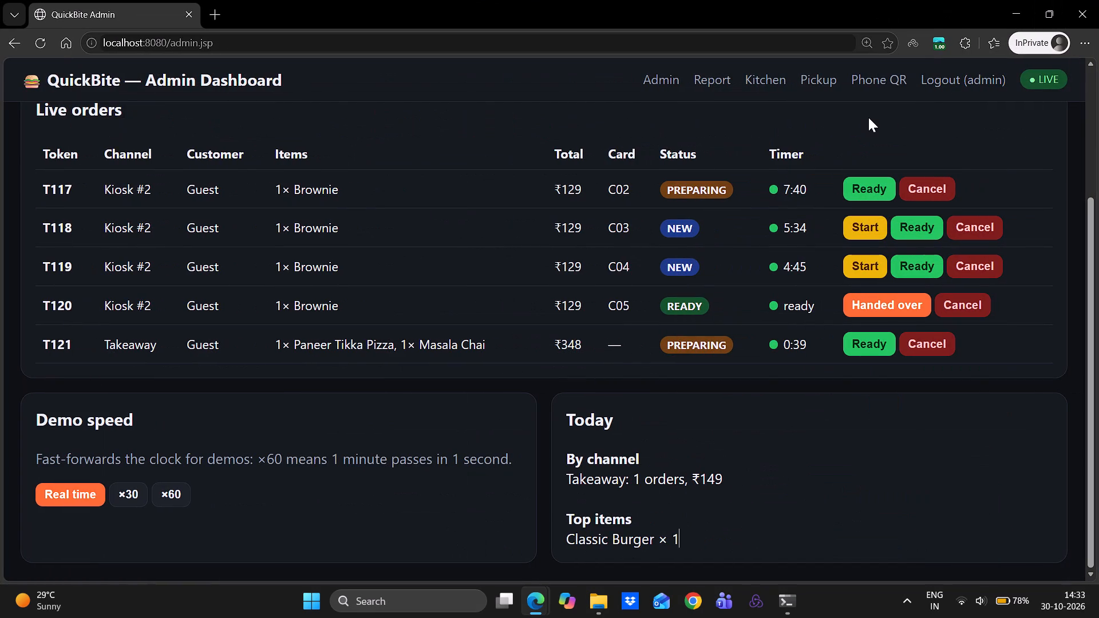
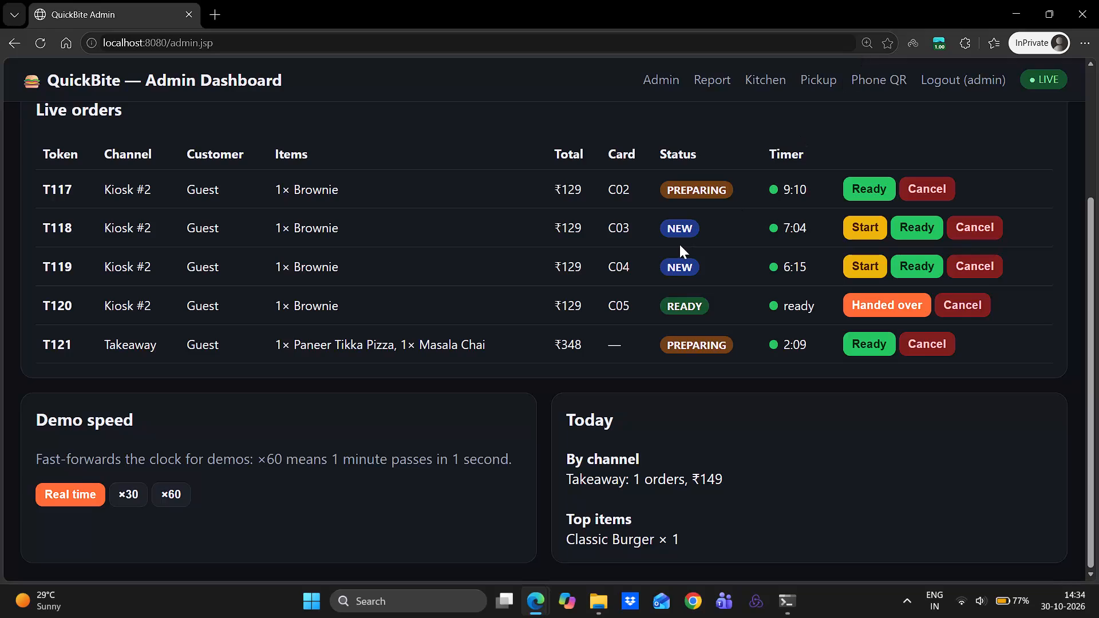
Tile the admin dashboard window side by side with the Scan to order QR page.
{"action": "key", "text": "super+Right"}
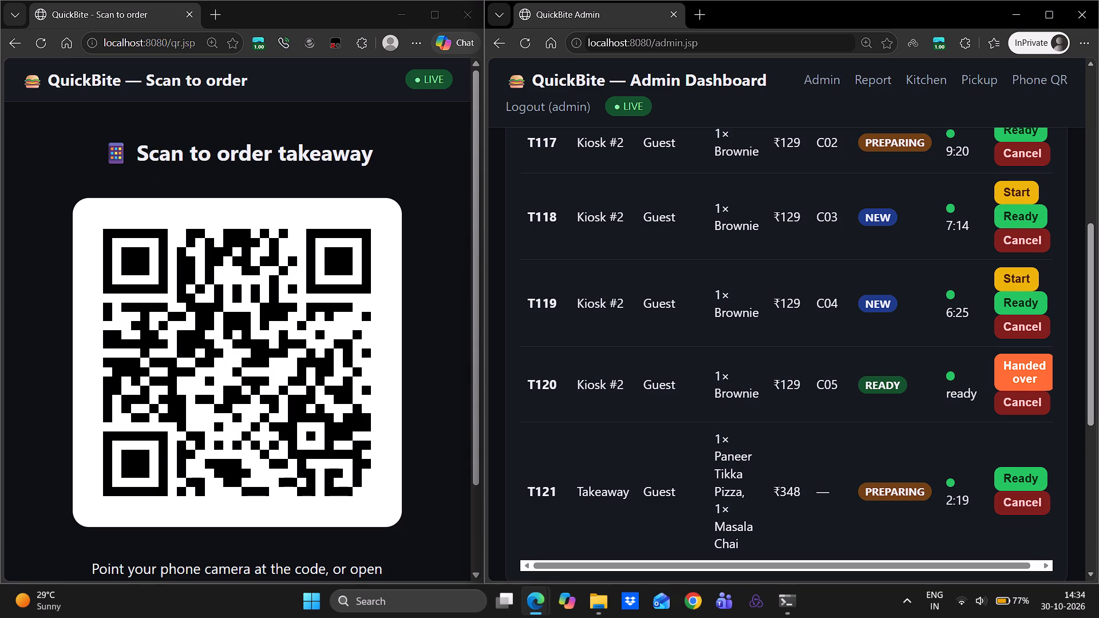
{"action": "scroll", "coordinate": [594, 336], "scroll_direction": "down", "scroll_amount": 6}
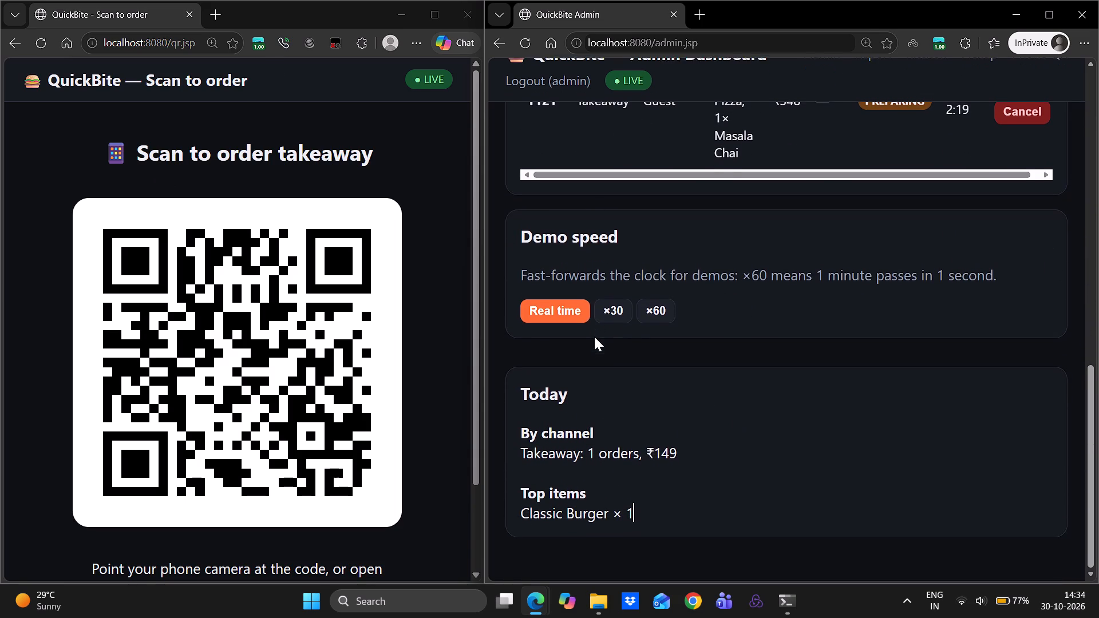
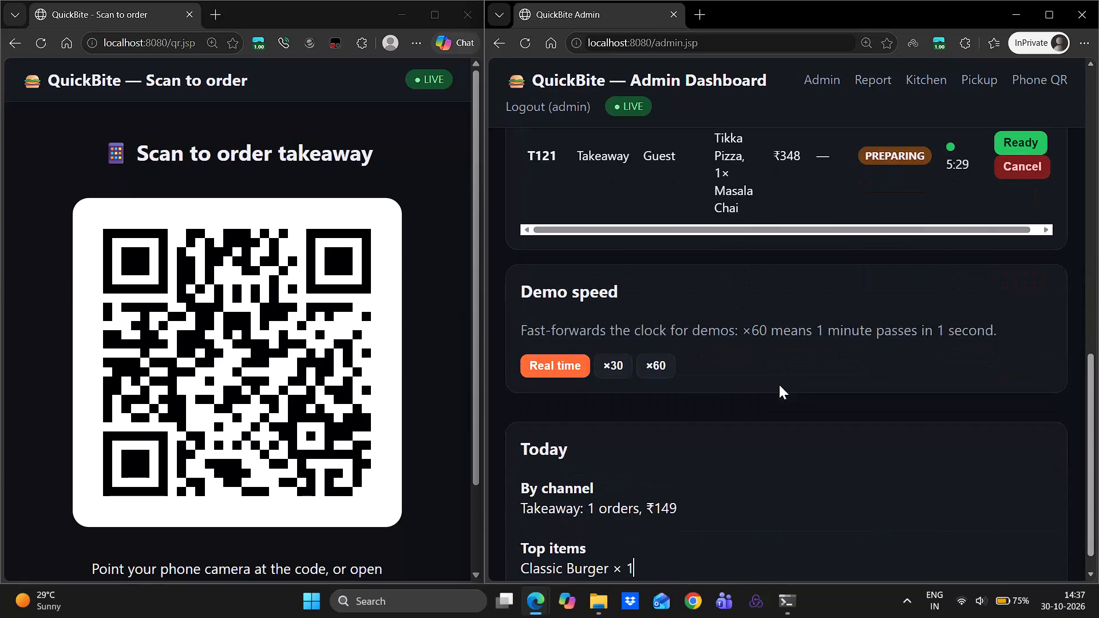
Show the Menu availability (sold-out switch) list in the admin dashboard's Menu & NFC section.
{"action": "scroll", "coordinate": [779, 385], "scroll_direction": "up", "scroll_amount": 1}
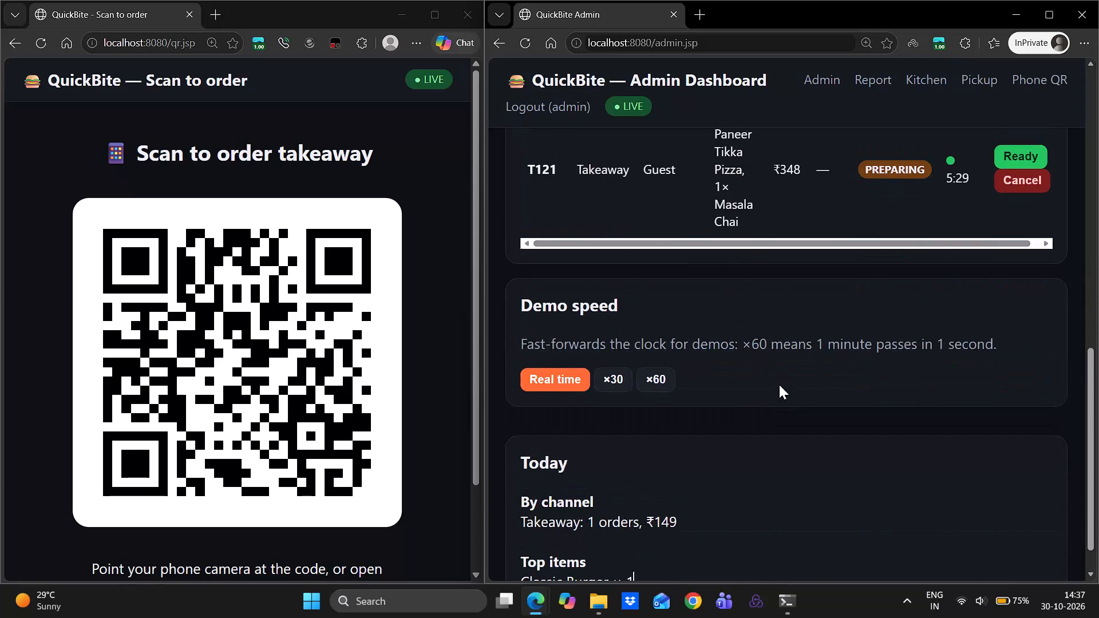
{"action": "scroll", "coordinate": [779, 385], "scroll_direction": "up", "scroll_amount": 1}
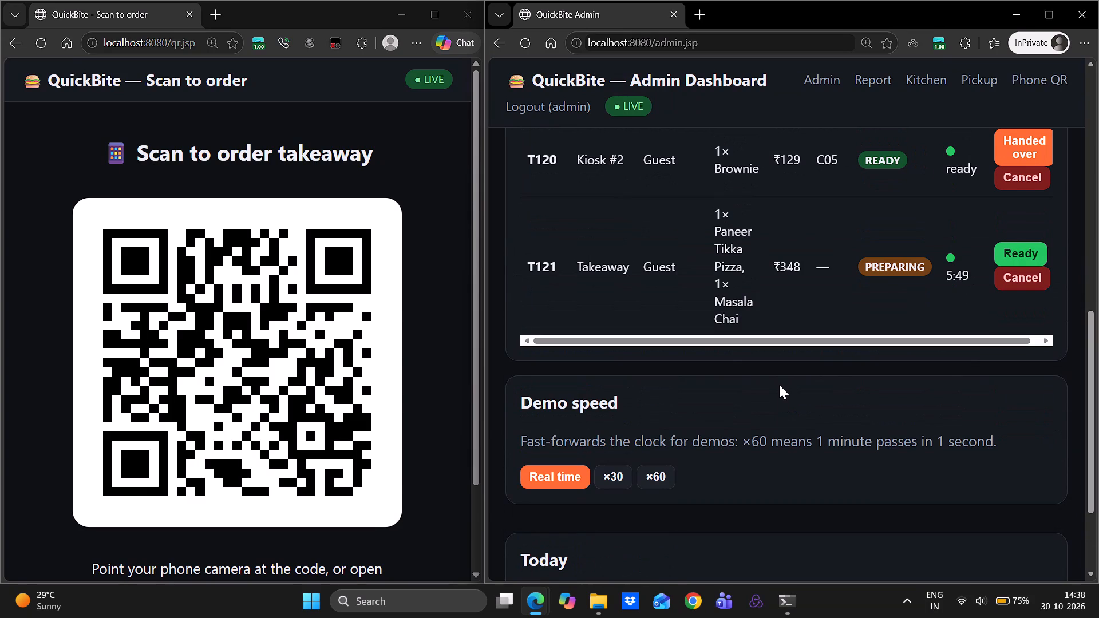
{"action": "scroll", "coordinate": [779, 385], "scroll_direction": "up", "scroll_amount": 7}
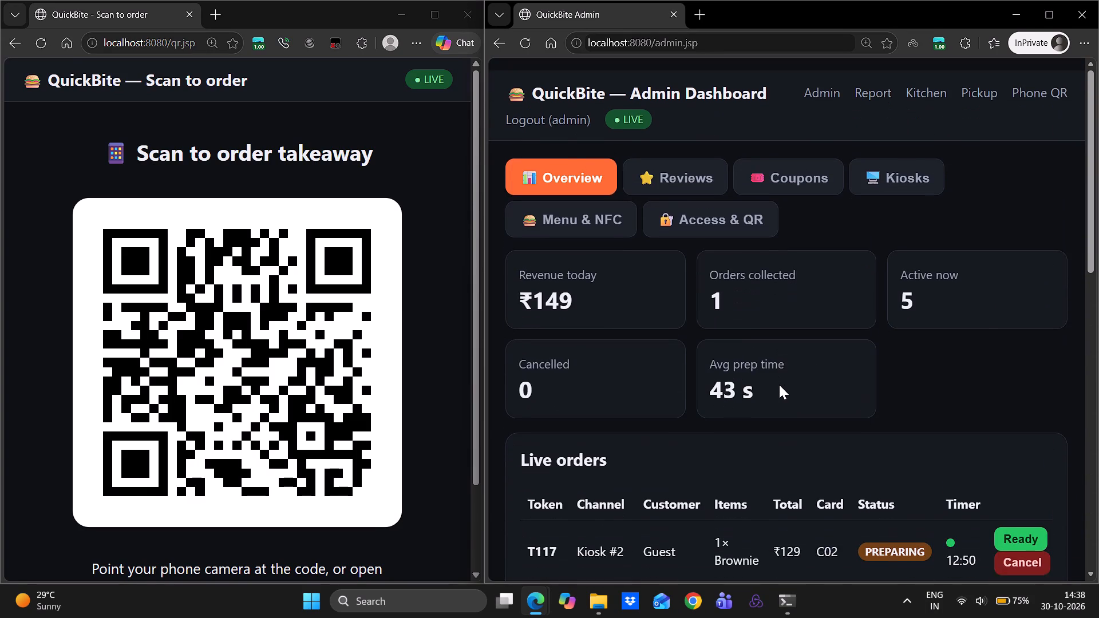
{"action": "left_click", "coordinate": [614, 221]}
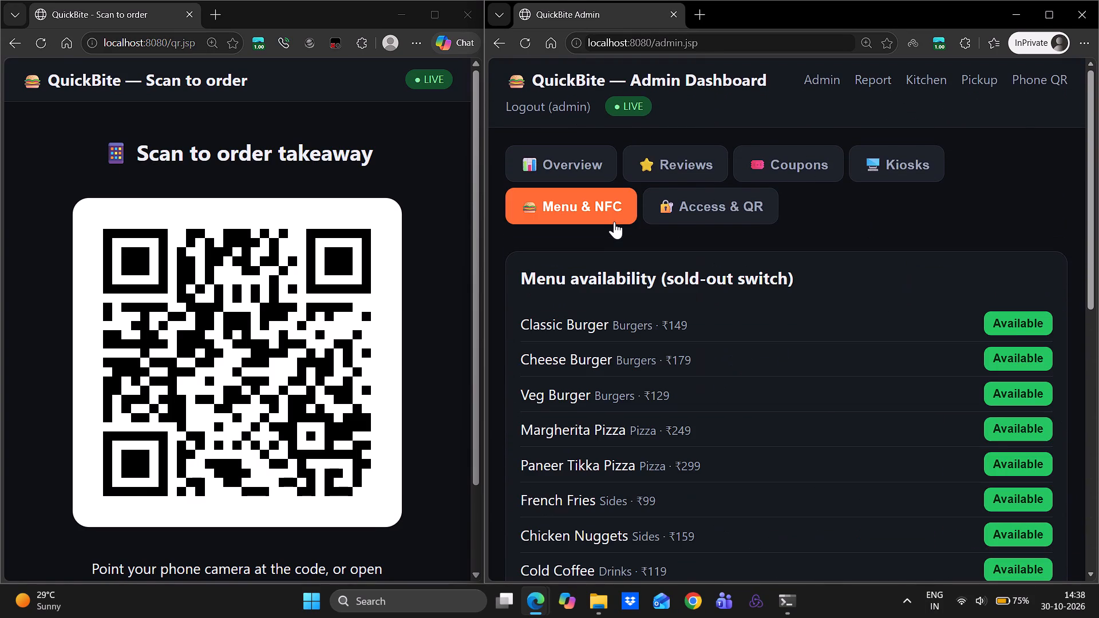
{"action": "scroll", "coordinate": [731, 272], "scroll_direction": "down", "scroll_amount": 1}
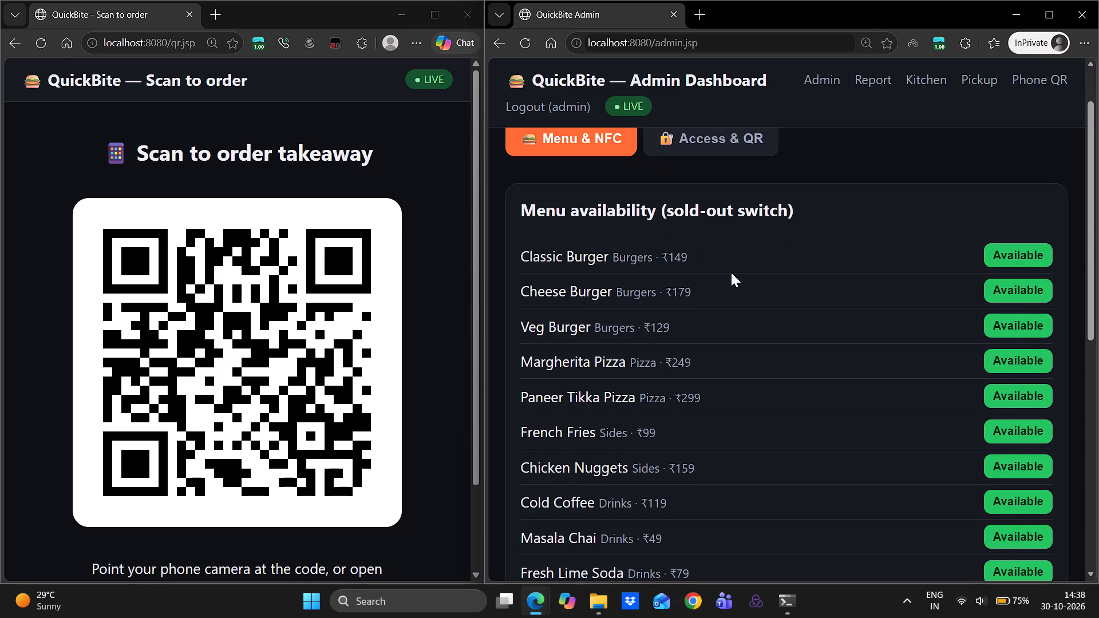
{"action": "scroll", "coordinate": [731, 272], "scroll_direction": "down", "scroll_amount": 1}
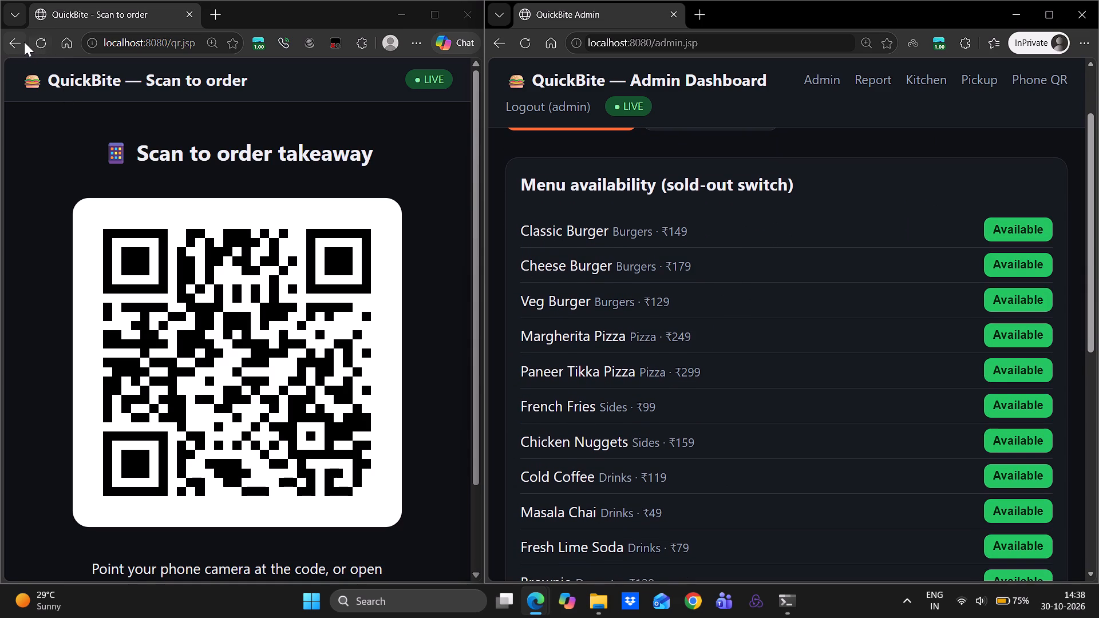
Leave the Scan to order page and open the Kiosk #2 ordering page from the welcome page's kiosk sign-in.
{"action": "left_click", "coordinate": [24, 42]}
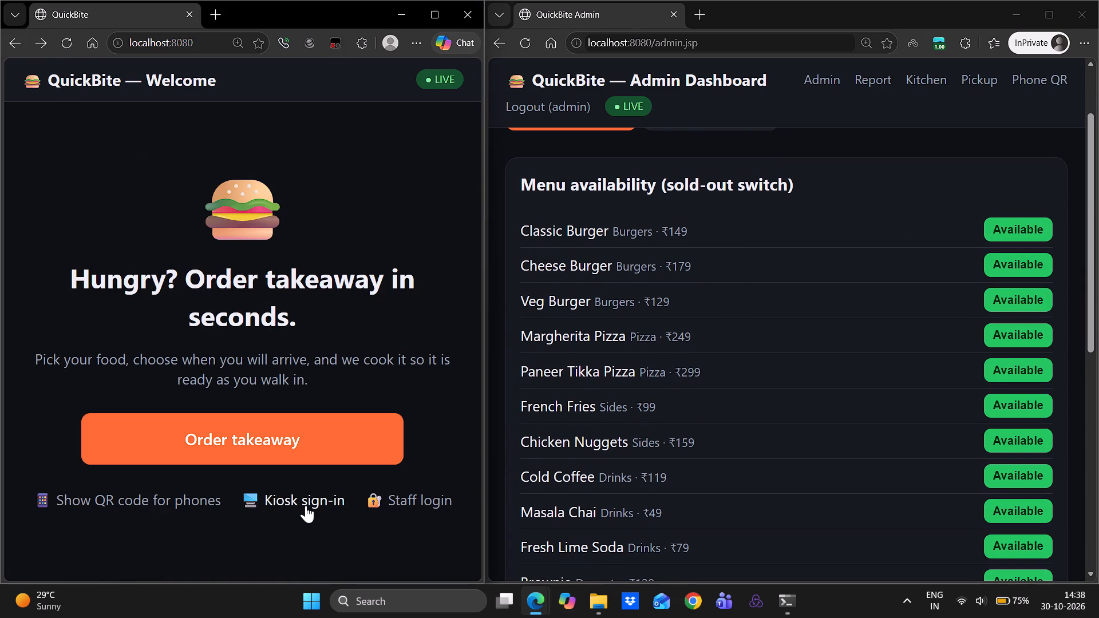
{"action": "left_click", "coordinate": [306, 505]}
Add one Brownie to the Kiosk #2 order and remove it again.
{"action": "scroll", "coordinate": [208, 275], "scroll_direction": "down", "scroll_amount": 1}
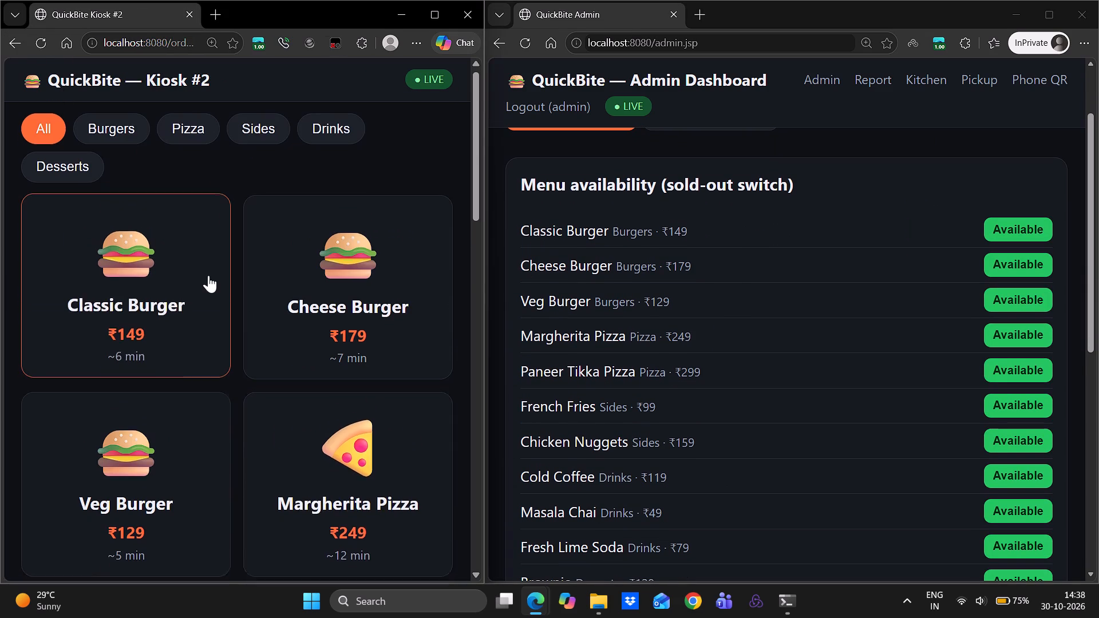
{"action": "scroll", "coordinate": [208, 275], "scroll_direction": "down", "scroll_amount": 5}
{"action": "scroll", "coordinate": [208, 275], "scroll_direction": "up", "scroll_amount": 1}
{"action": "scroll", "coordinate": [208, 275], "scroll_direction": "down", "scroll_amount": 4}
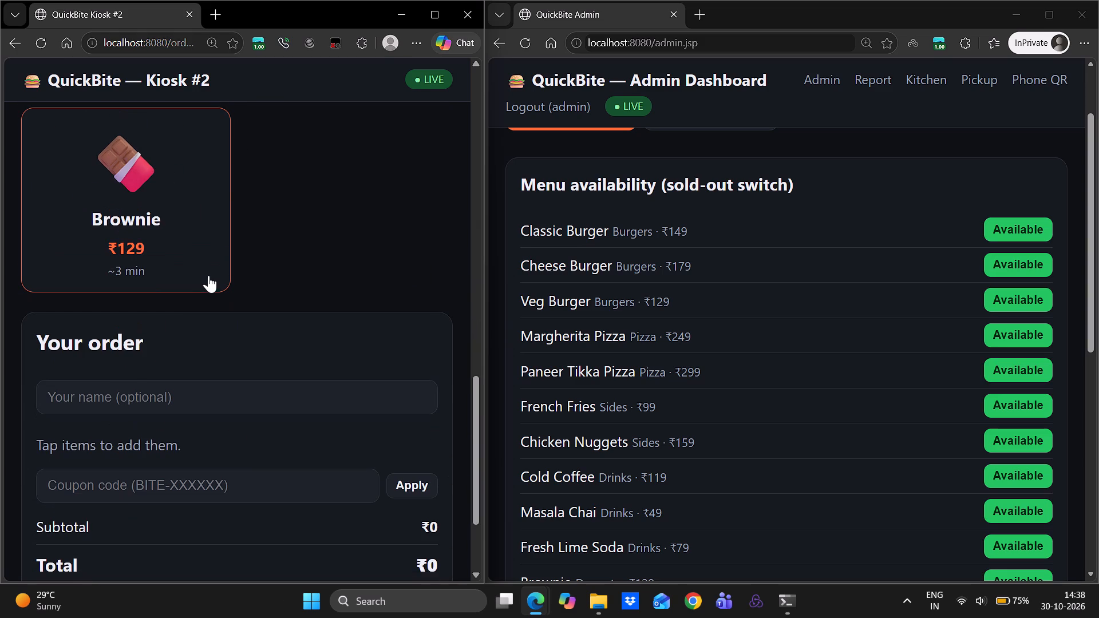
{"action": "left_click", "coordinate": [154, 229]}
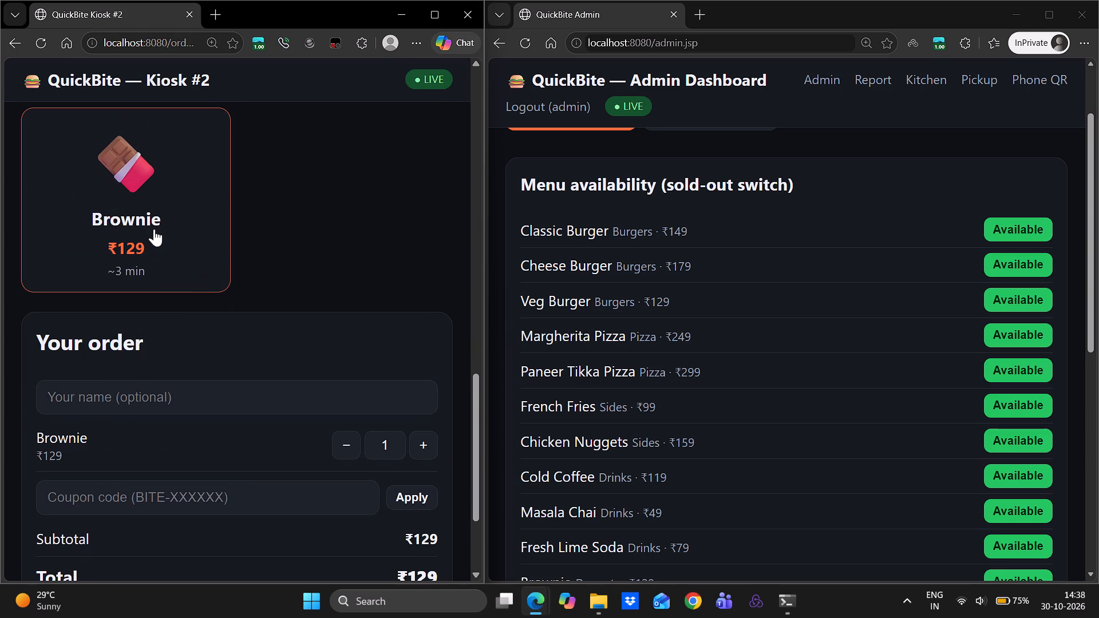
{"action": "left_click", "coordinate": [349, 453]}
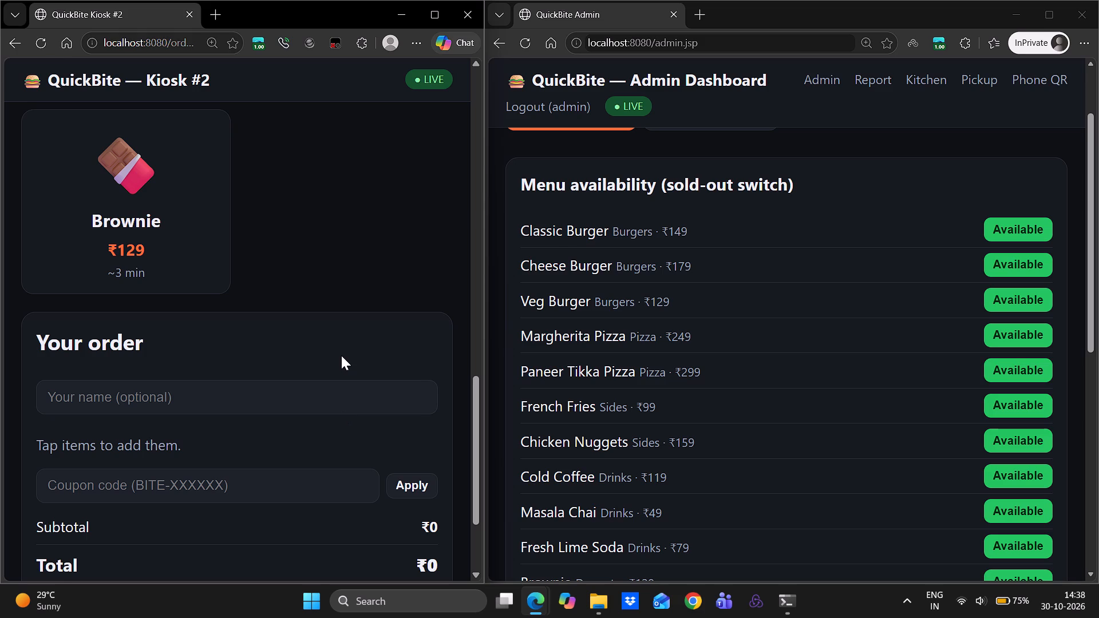
Look through the Kiosk #2 menu items and order section, returning to the burgers for comparison with the admin availability list.
{"action": "scroll", "coordinate": [252, 253], "scroll_direction": "up", "scroll_amount": 3}
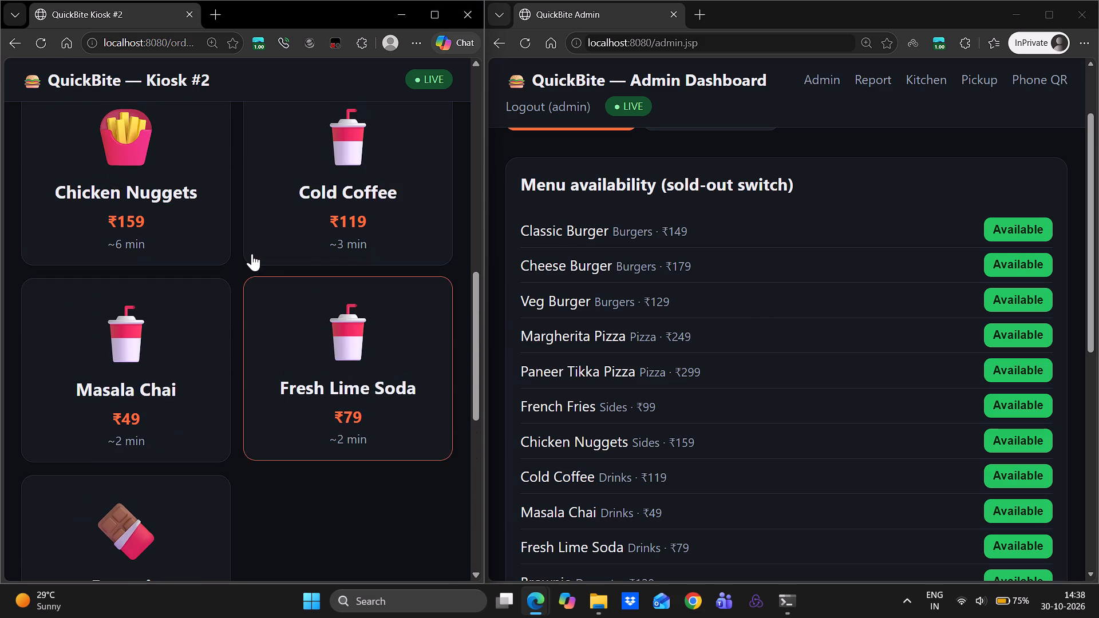
{"action": "scroll", "coordinate": [252, 253], "scroll_direction": "up", "scroll_amount": 1}
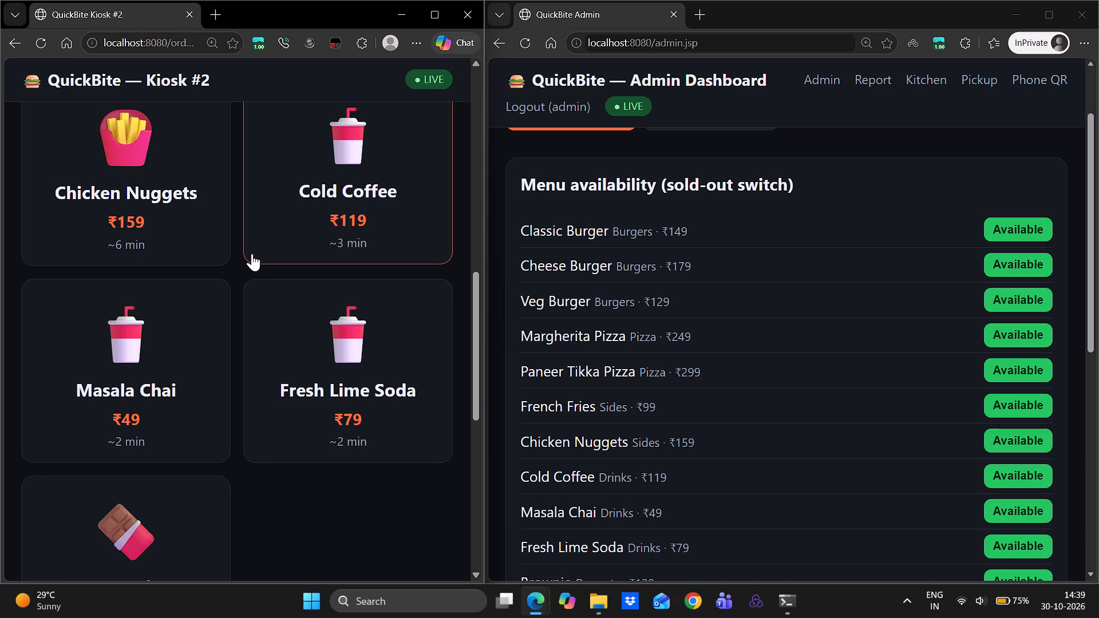
{"action": "scroll", "coordinate": [252, 253], "scroll_direction": "up", "scroll_amount": 3}
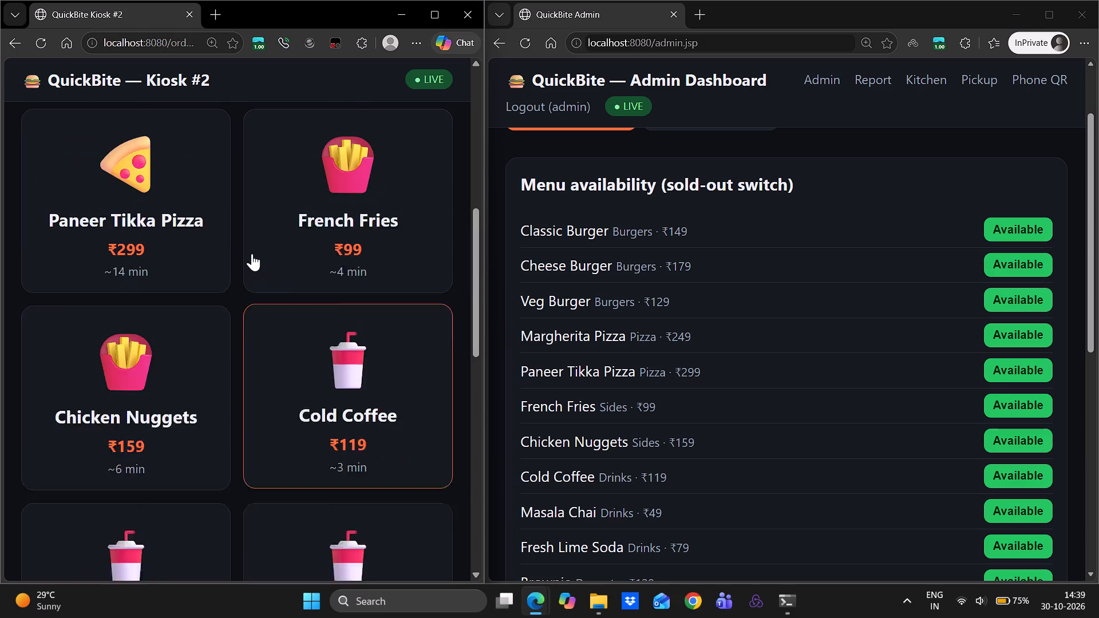
{"action": "scroll", "coordinate": [252, 253], "scroll_direction": "up", "scroll_amount": 4}
{"action": "left_click", "coordinate": [65, 291]}
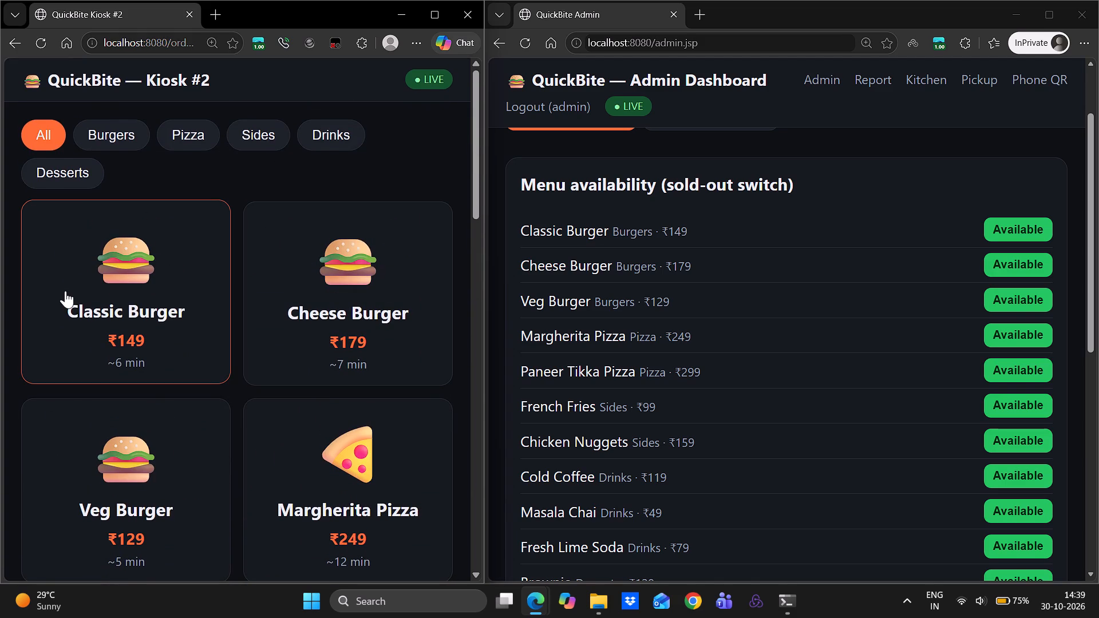
{"action": "scroll", "coordinate": [65, 291], "scroll_direction": "down", "scroll_amount": 7}
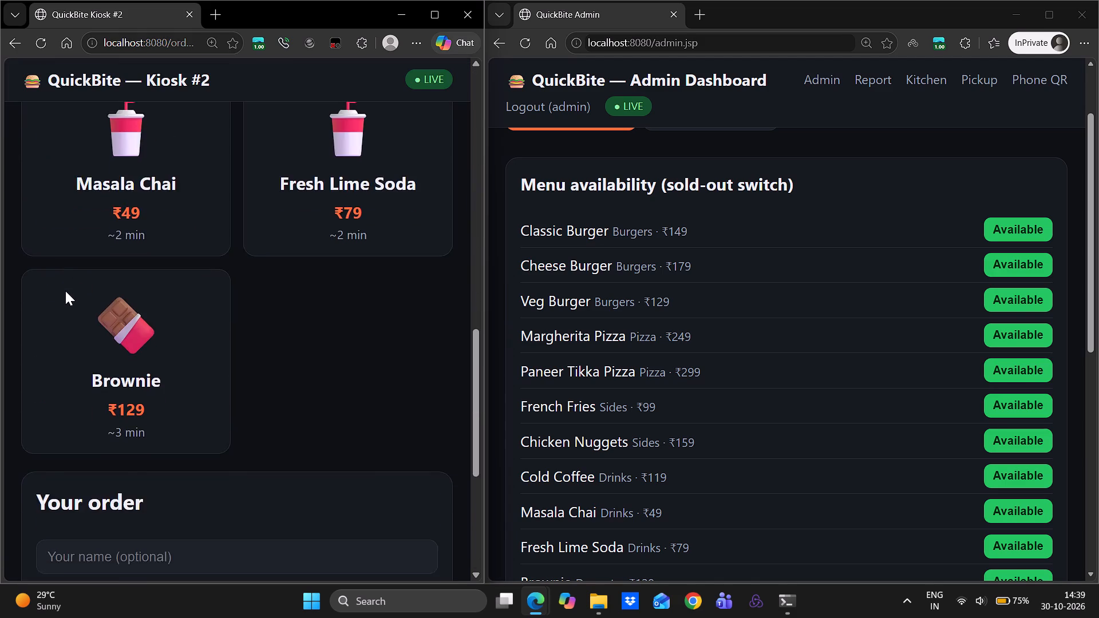
{"action": "scroll", "coordinate": [65, 291], "scroll_direction": "down", "scroll_amount": 2}
{"action": "scroll", "coordinate": [65, 291], "scroll_direction": "up", "scroll_amount": 9}
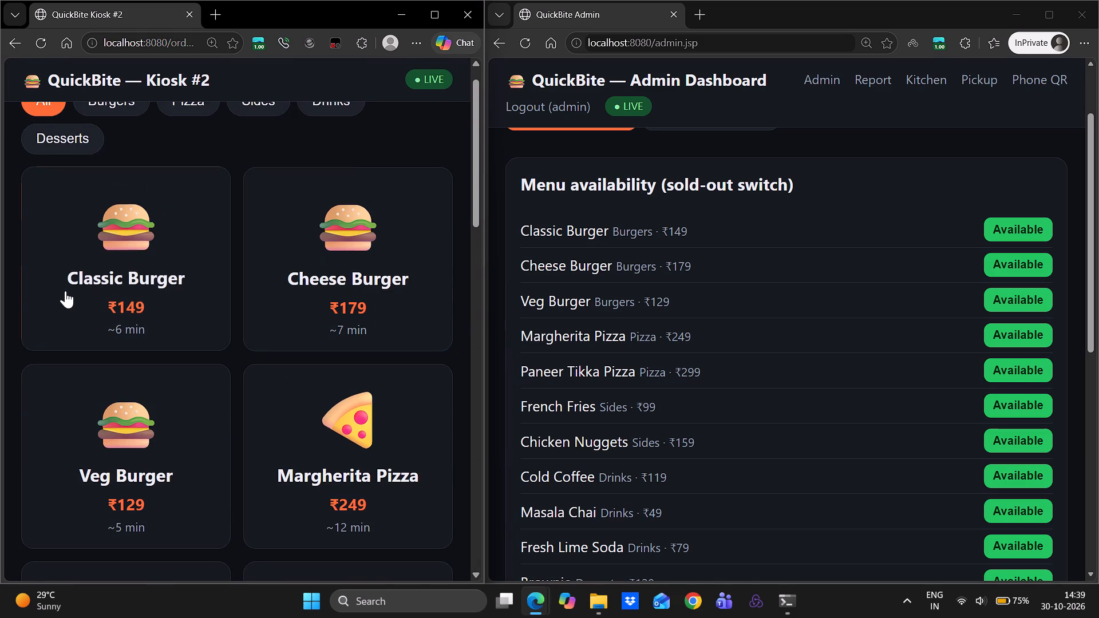
{"action": "scroll", "coordinate": [65, 291], "scroll_direction": "up", "scroll_amount": 1}
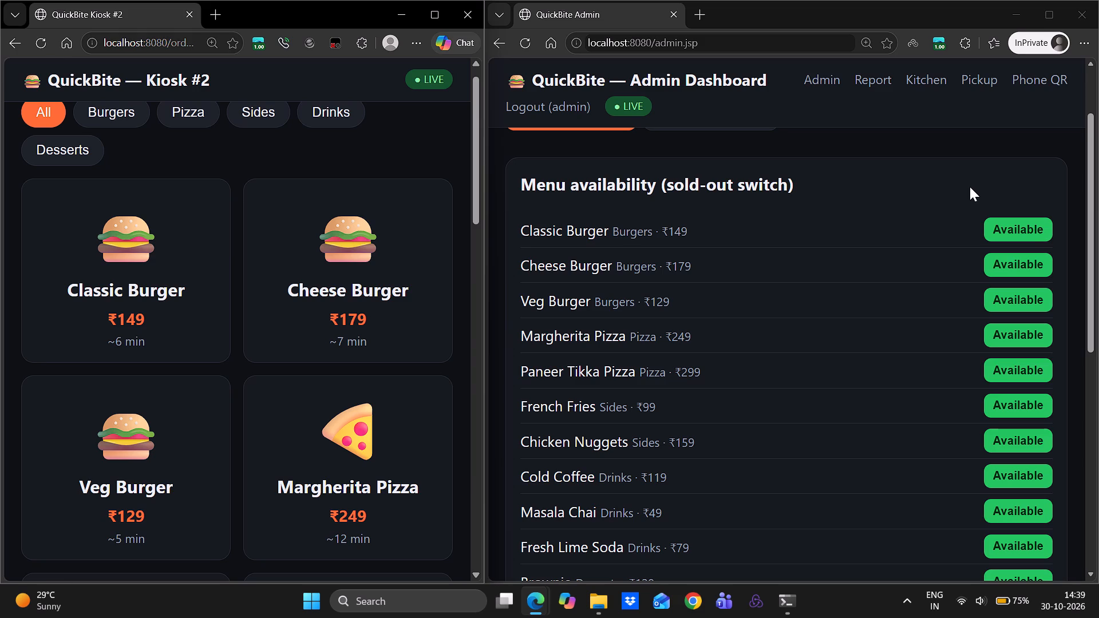
Switch the Classic Burger to sold out in the admin menu availability list.
{"action": "left_click", "coordinate": [1019, 223]}
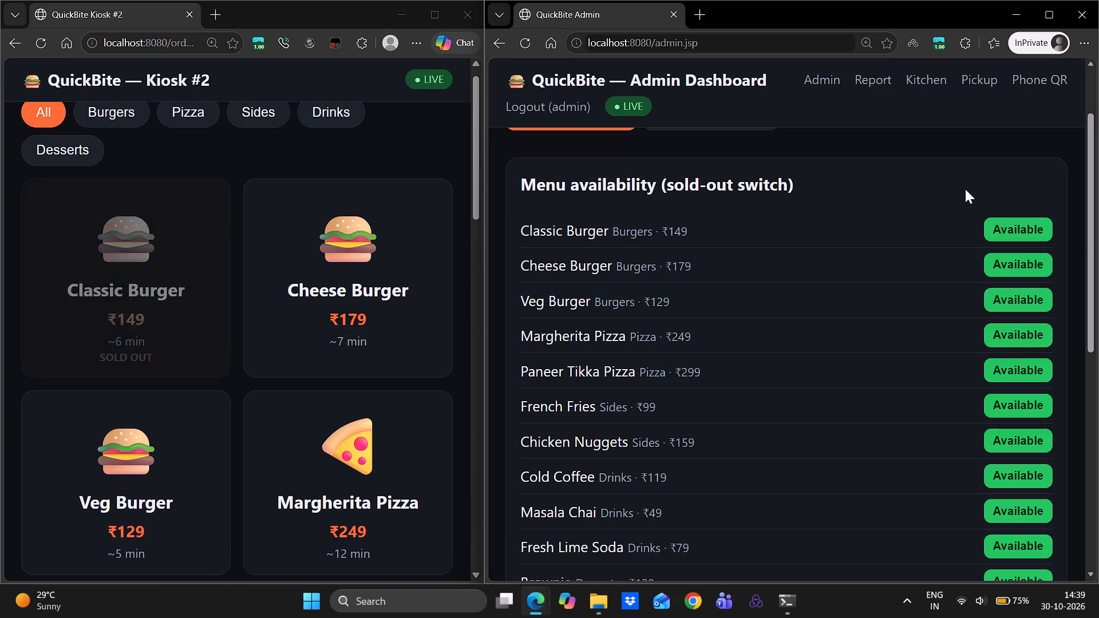
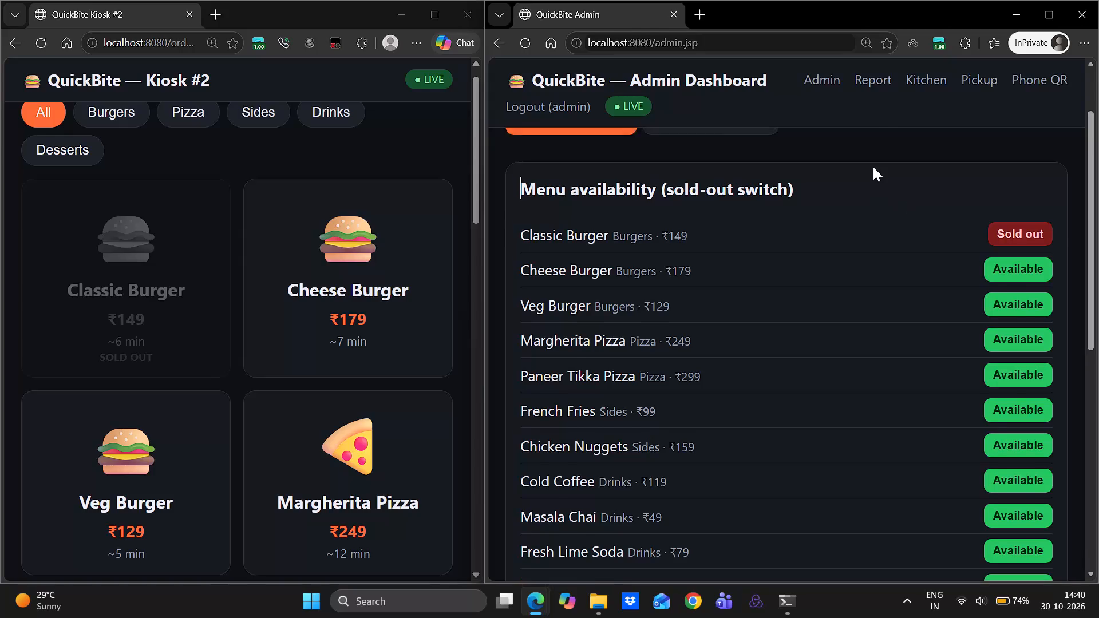
Open the admin dashboard overview and examine the live orders, demo speed options and today's sales by channel and top items.
{"action": "scroll", "coordinate": [702, 176], "scroll_direction": "up", "scroll_amount": 1}
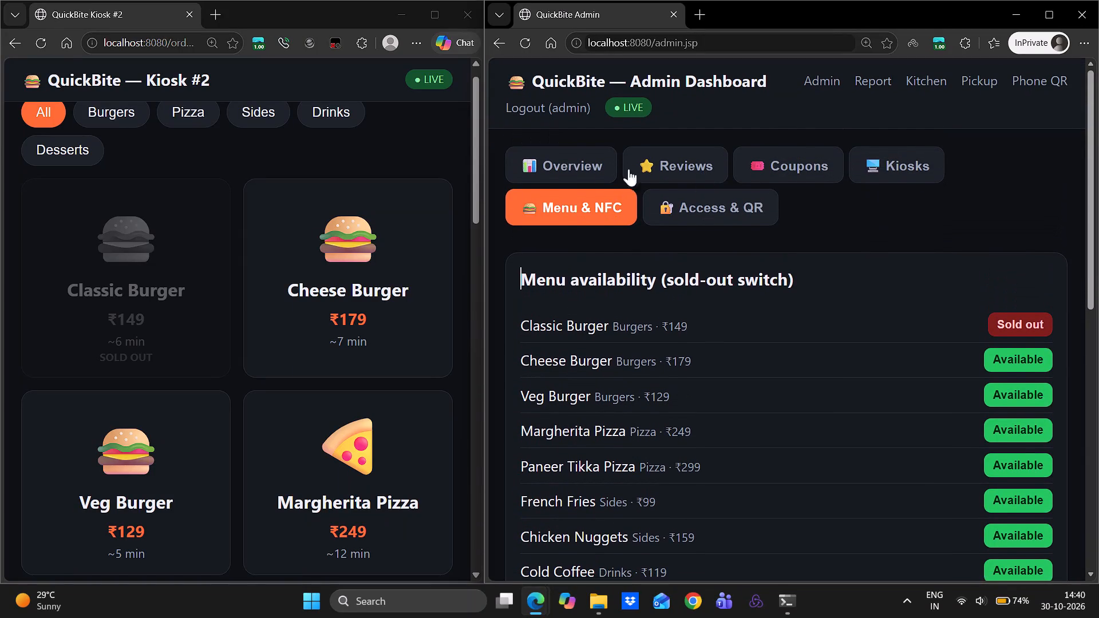
{"action": "left_click", "coordinate": [564, 158]}
{"action": "scroll", "coordinate": [816, 303], "scroll_direction": "down", "scroll_amount": 1}
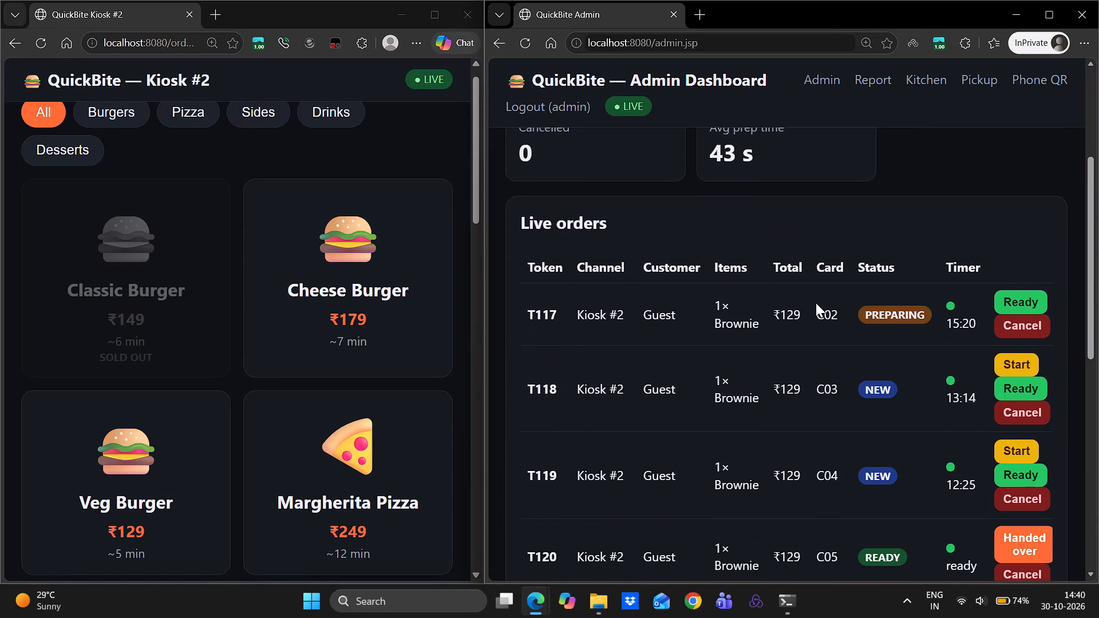
{"action": "scroll", "coordinate": [816, 303], "scroll_direction": "down", "scroll_amount": 1}
{"action": "scroll", "coordinate": [739, 201], "scroll_direction": "down", "scroll_amount": 1}
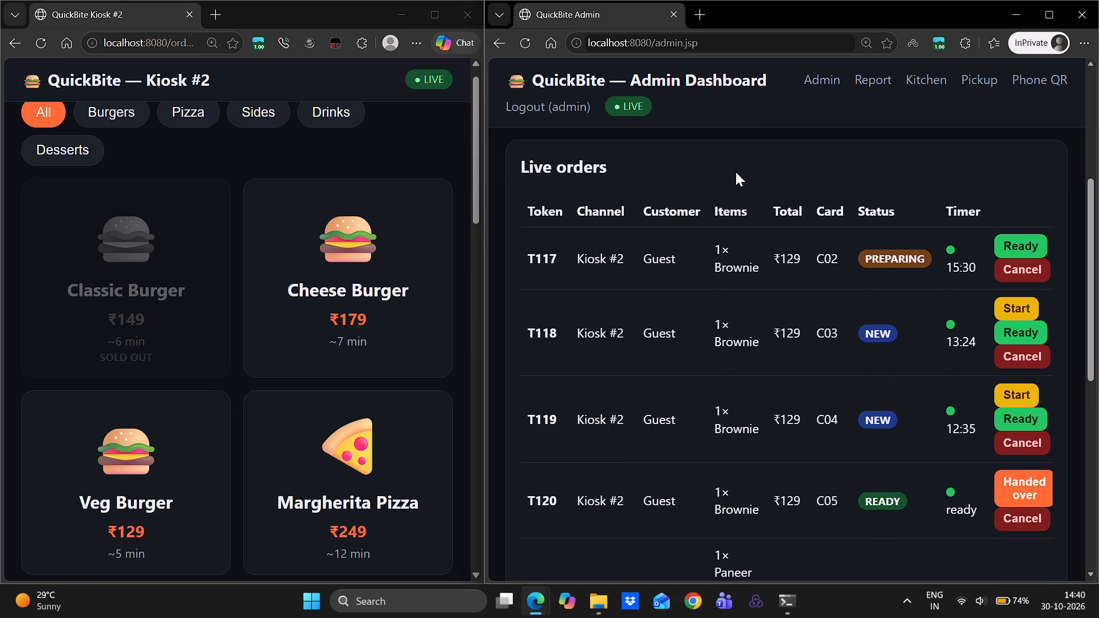
{"action": "scroll", "coordinate": [736, 172], "scroll_direction": "down", "scroll_amount": 4}
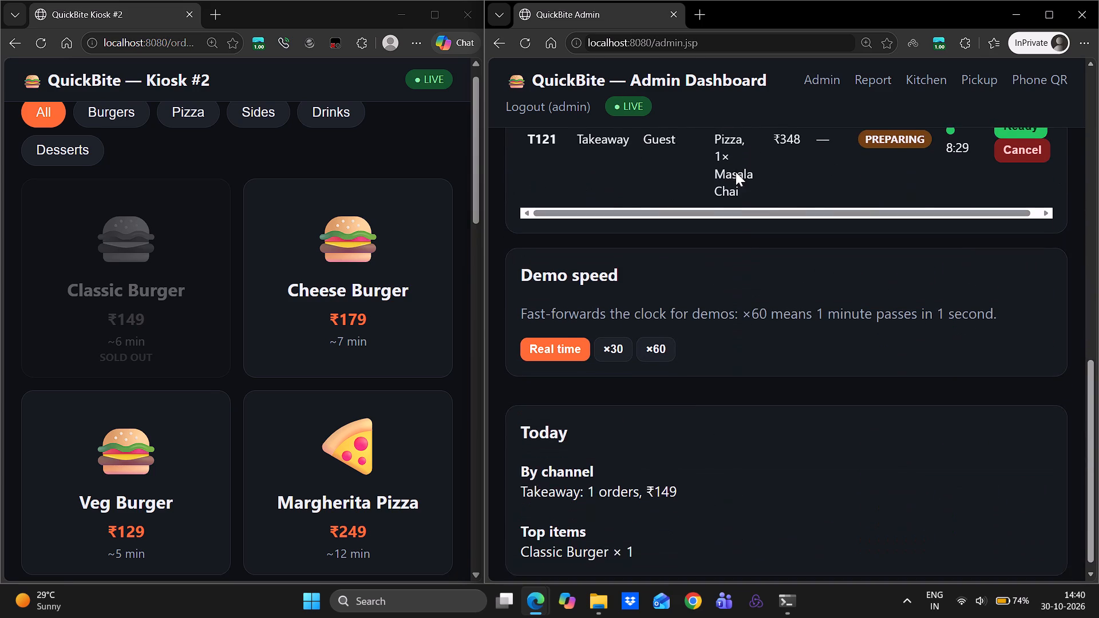
{"action": "scroll", "coordinate": [736, 172], "scroll_direction": "down", "scroll_amount": 2}
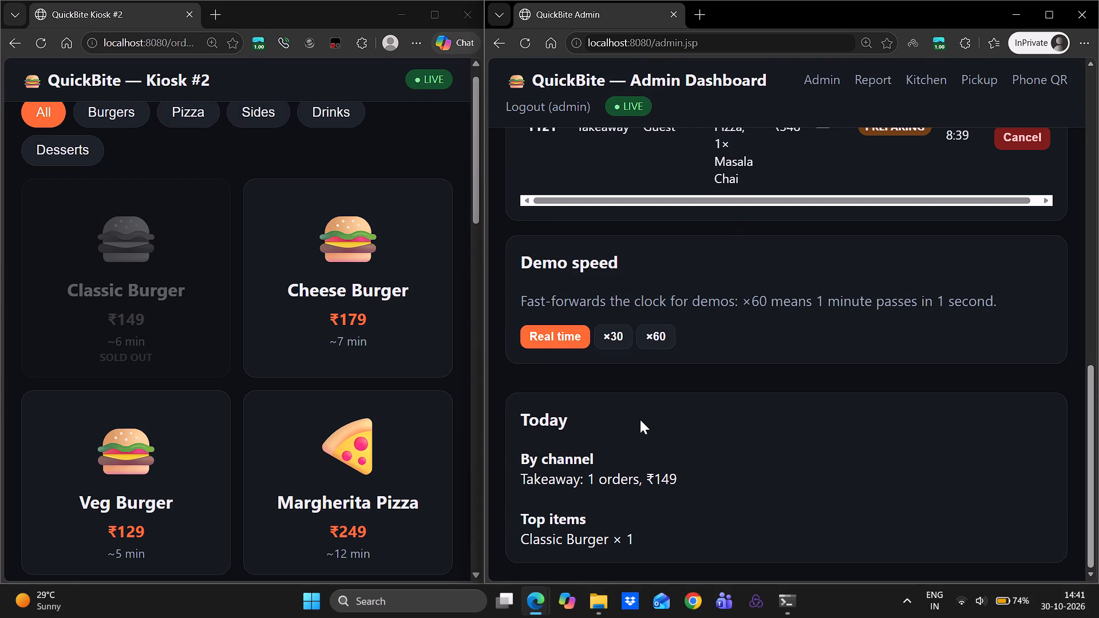
{"action": "scroll", "coordinate": [640, 419], "scroll_direction": "up", "scroll_amount": 1}
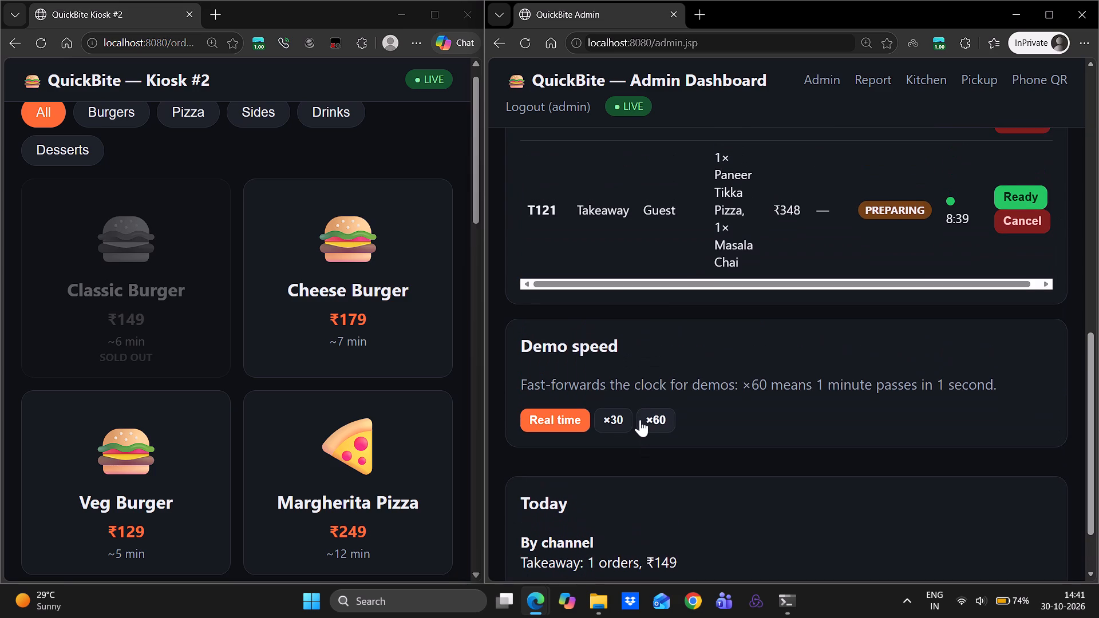
{"action": "scroll", "coordinate": [640, 419], "scroll_direction": "down", "scroll_amount": 1}
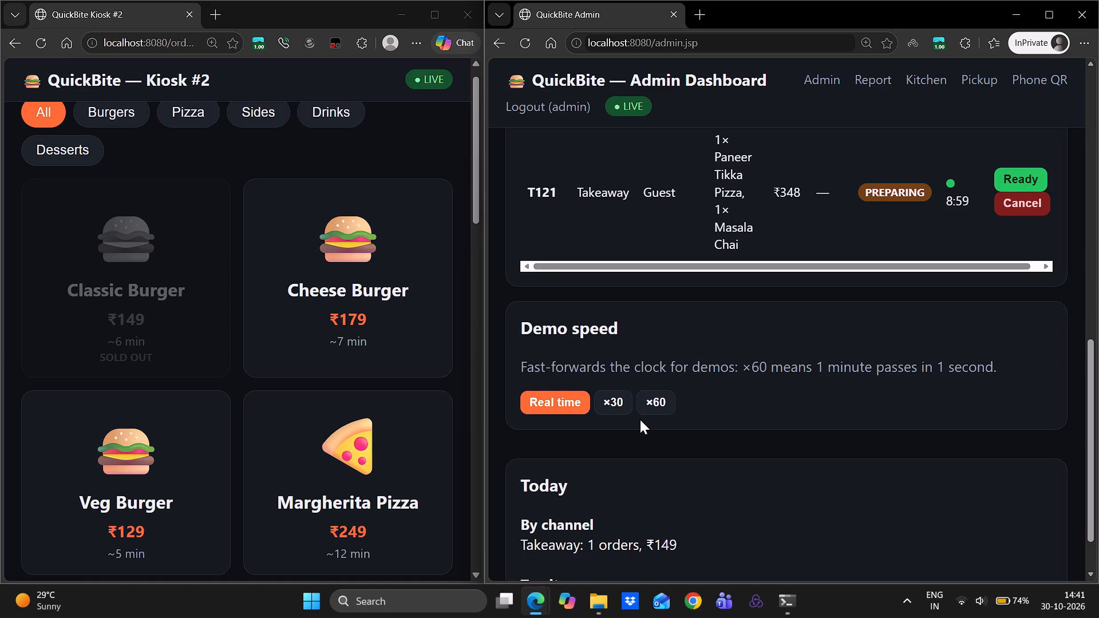
{"action": "scroll", "coordinate": [640, 419], "scroll_direction": "down", "scroll_amount": 2}
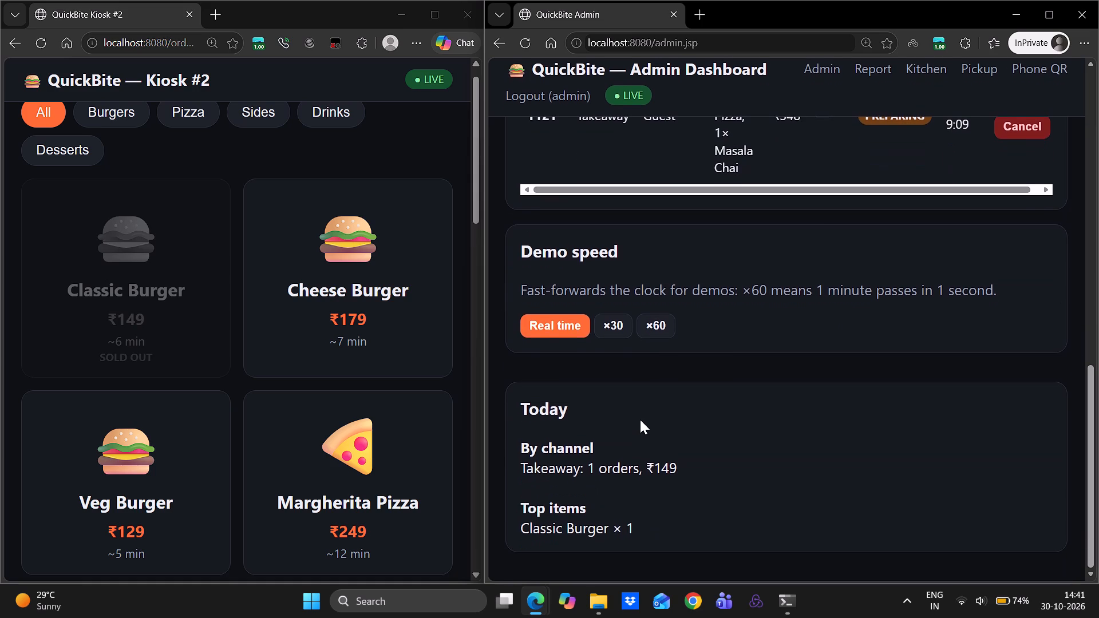
{"action": "scroll", "coordinate": [640, 419], "scroll_direction": "up", "scroll_amount": 2}
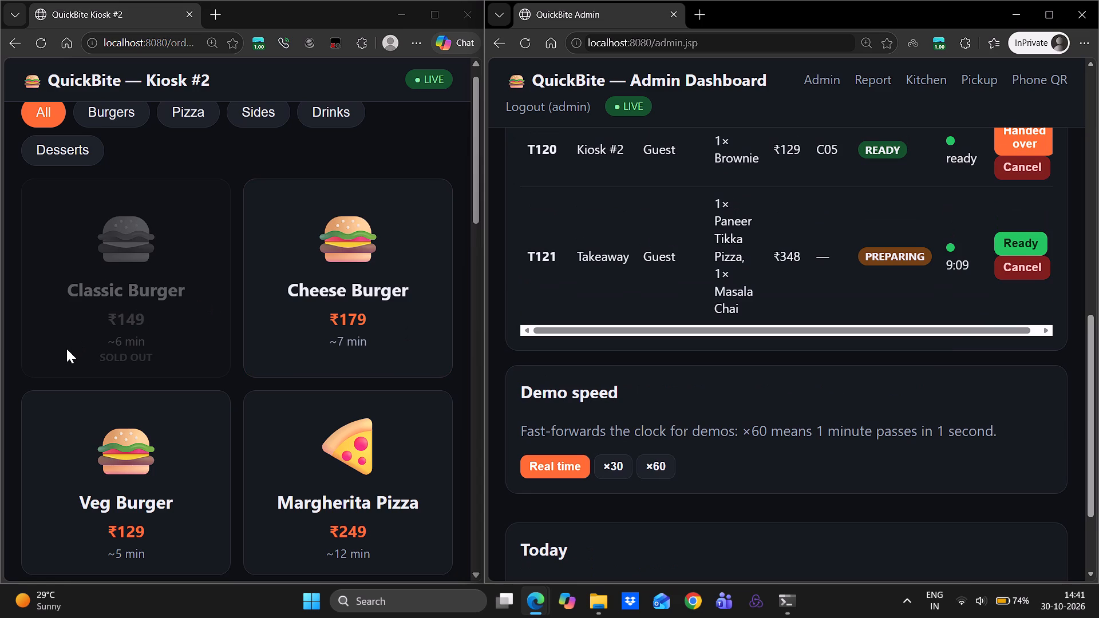
{"action": "scroll", "coordinate": [608, 185], "scroll_direction": "up", "scroll_amount": 6}
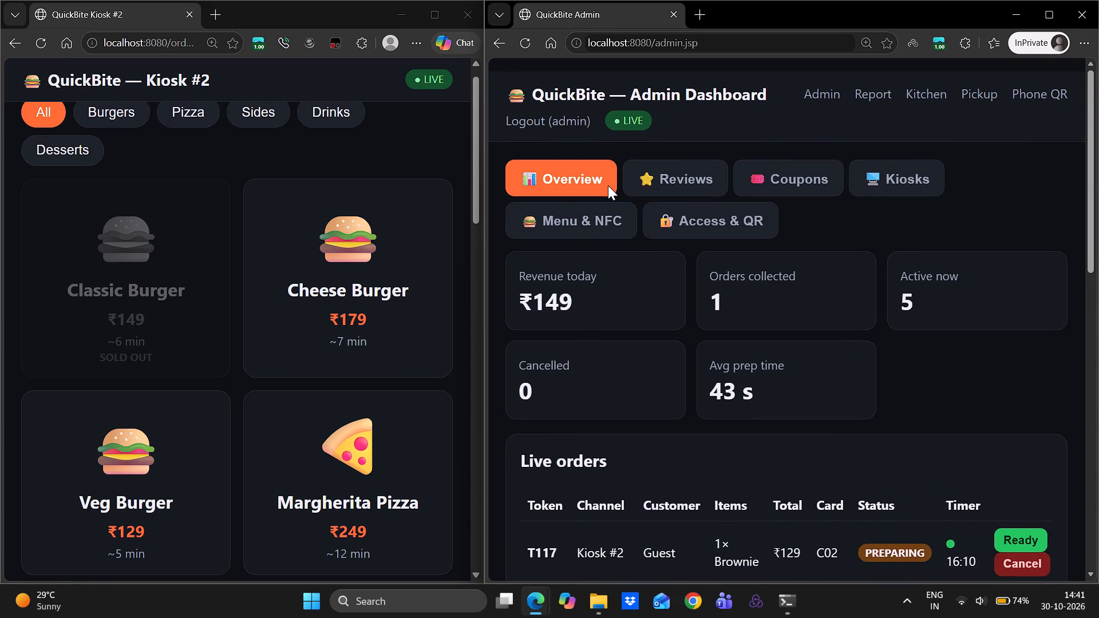
In the admin menu availability list, switch the Cheese Burger to sold out and the Classic Burger back to available.
{"action": "left_click", "coordinate": [582, 208]}
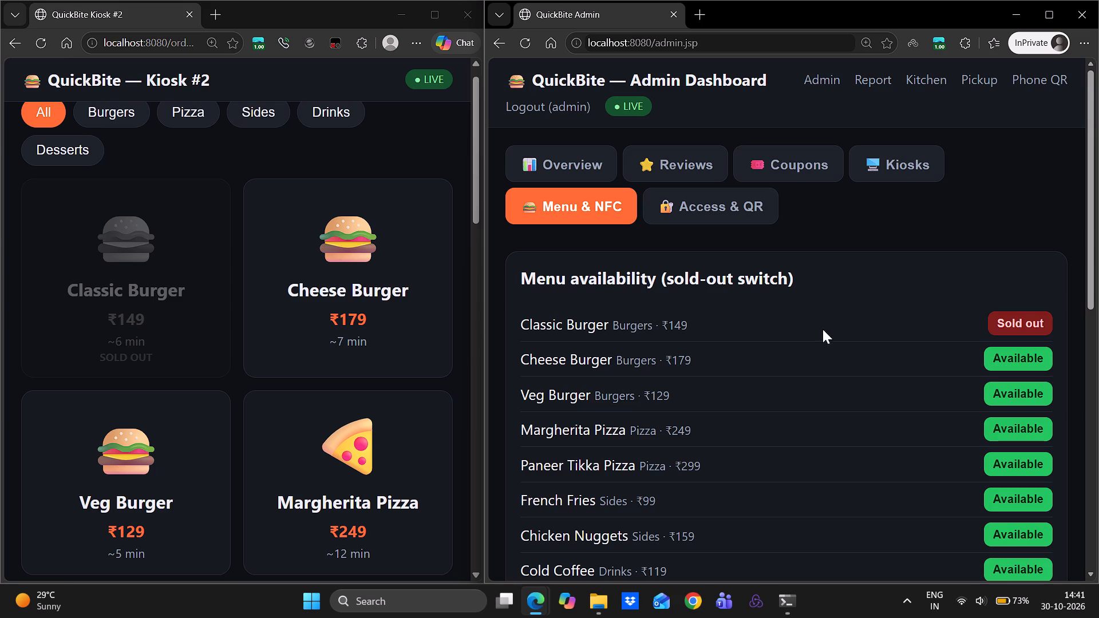
{"action": "left_click", "coordinate": [1007, 353]}
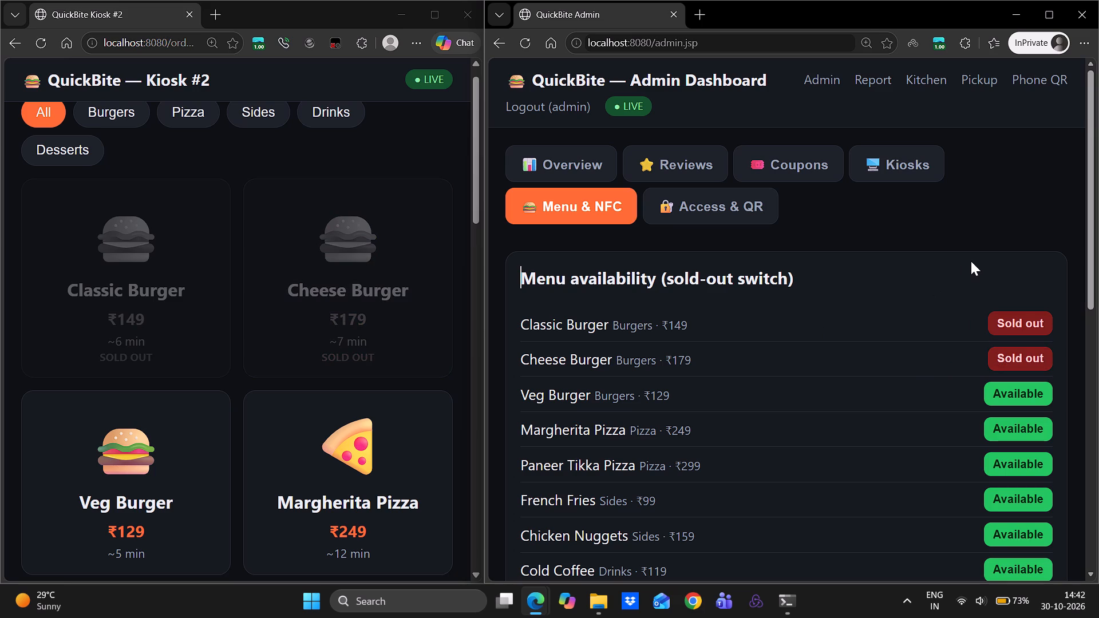
{"action": "left_click", "coordinate": [997, 323]}
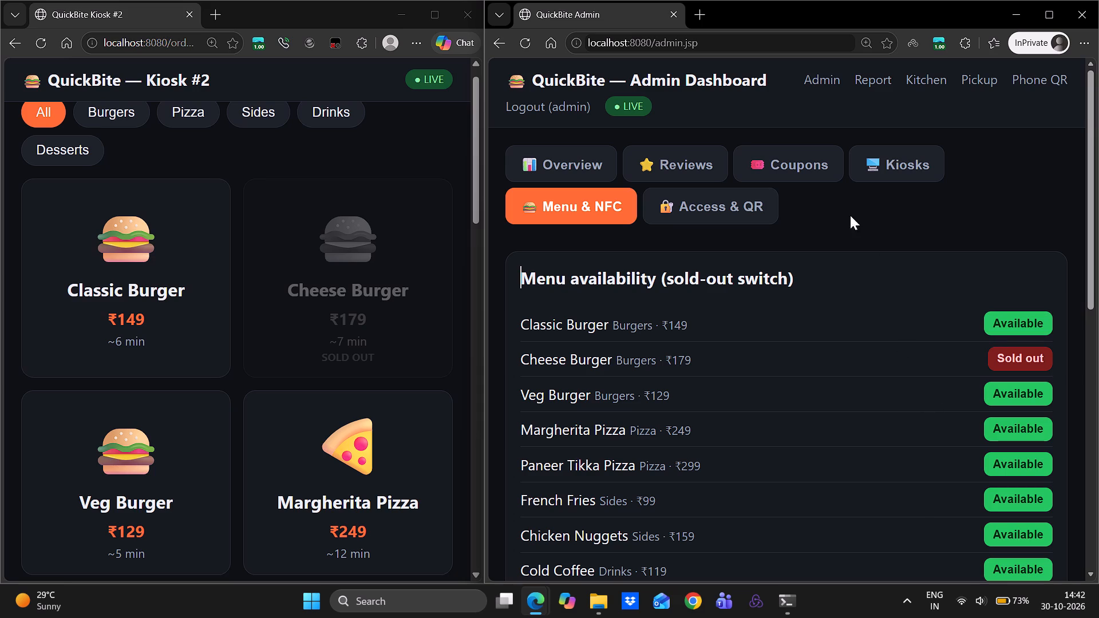
Return to the admin overview and review the daily summary figures and the live orders table.
{"action": "left_click", "coordinate": [580, 153]}
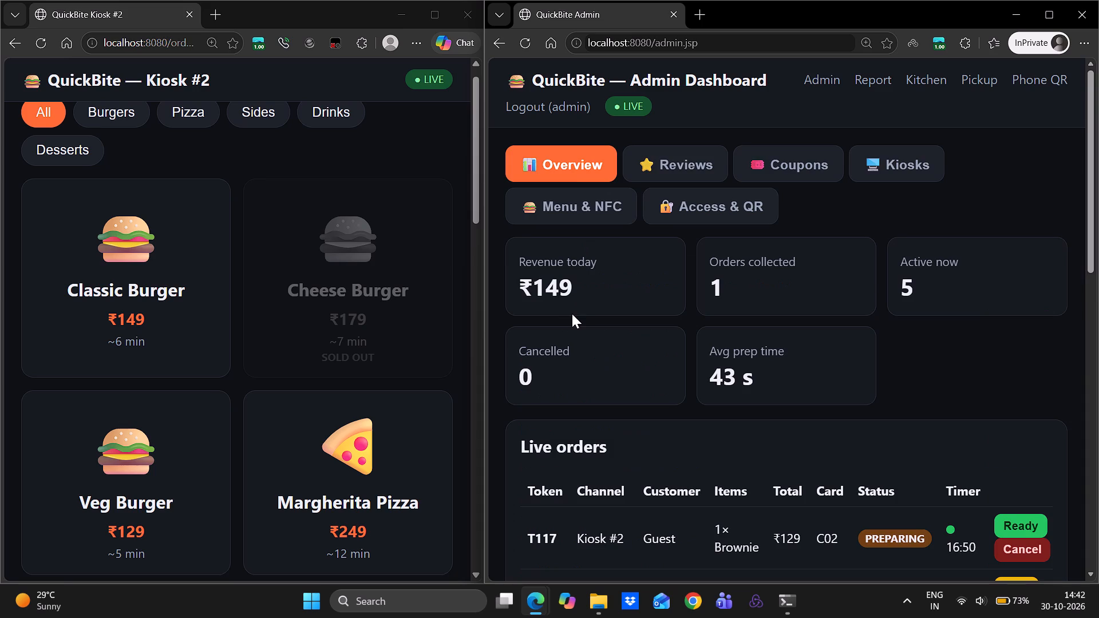
{"action": "scroll", "coordinate": [572, 314], "scroll_direction": "down", "scroll_amount": 1}
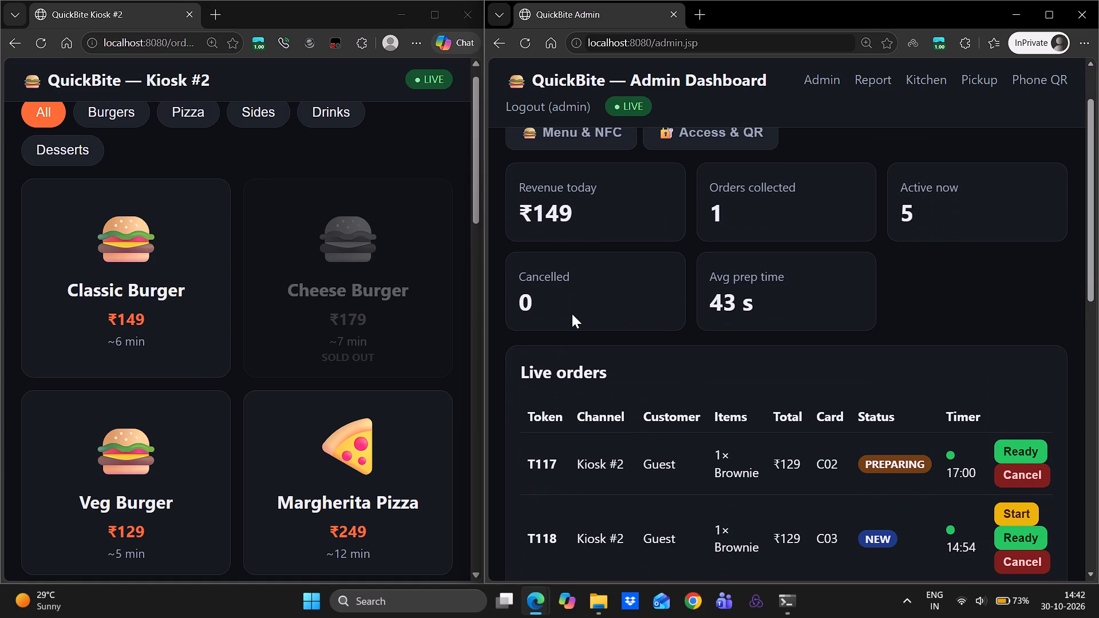
{"action": "scroll", "coordinate": [793, 391], "scroll_direction": "down", "scroll_amount": 3}
{"action": "scroll", "coordinate": [793, 391], "scroll_direction": "up", "scroll_amount": 3}
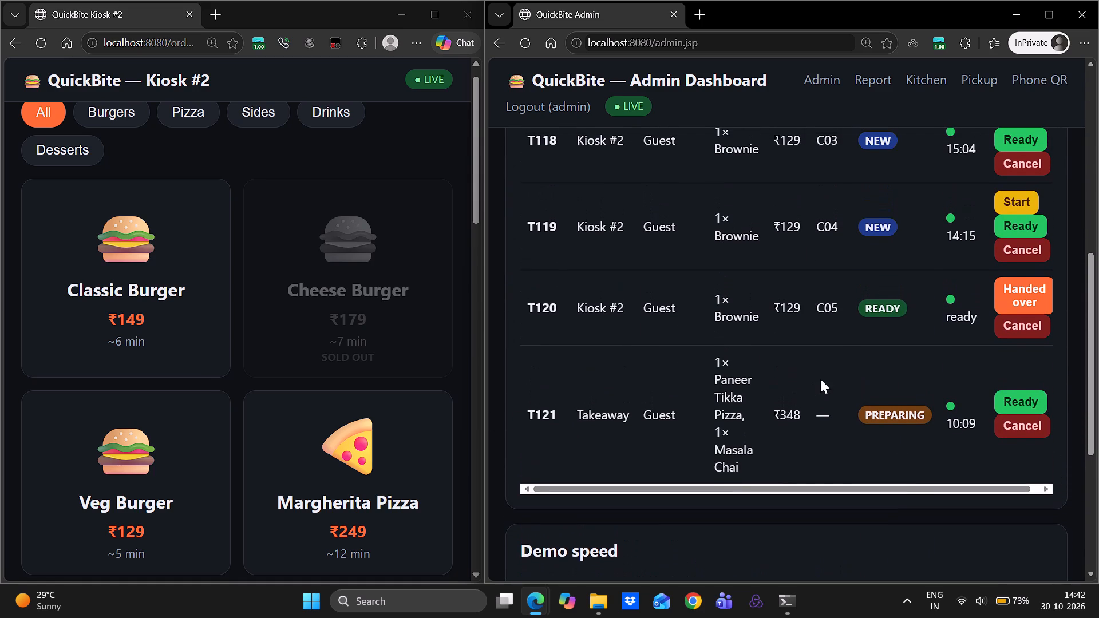
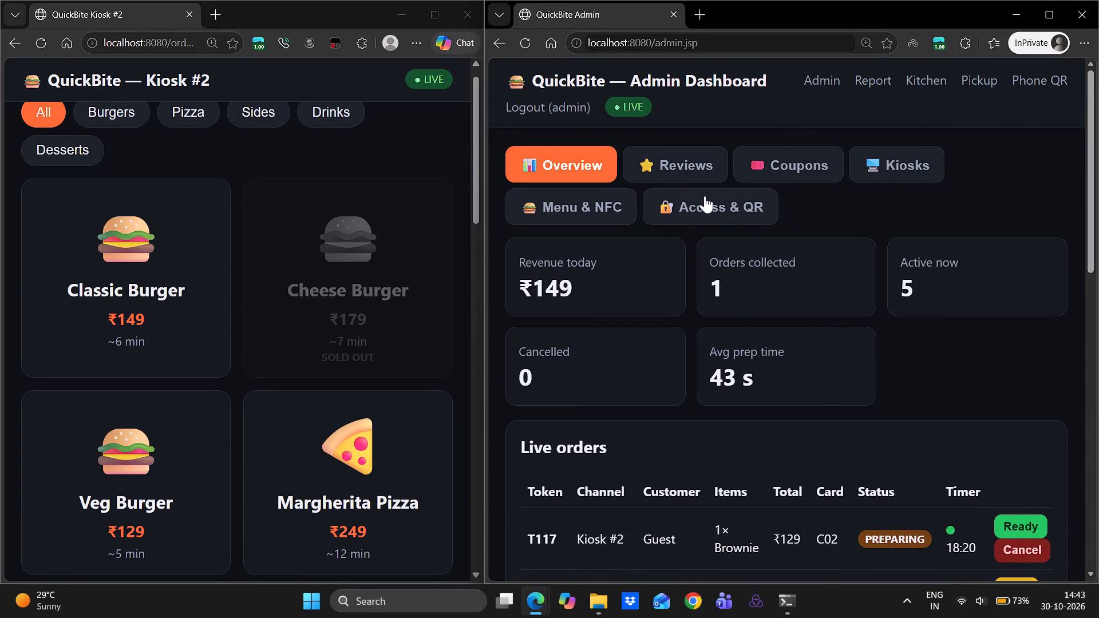
View the coupon figures in the admin dashboard and open the review reward scheme's validity in days for editing.
{"action": "left_click", "coordinate": [754, 157]}
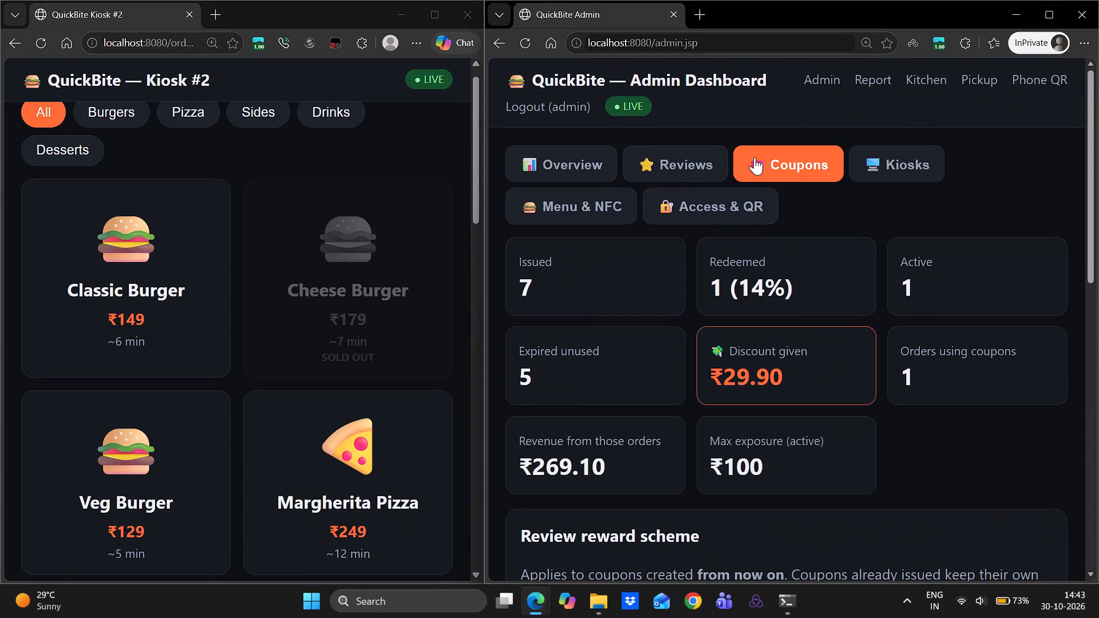
{"action": "scroll", "coordinate": [829, 417], "scroll_direction": "down", "scroll_amount": 3}
{"action": "left_click_drag", "start_coordinate": [869, 351], "coordinate": [845, 349]}
{"action": "left_click", "coordinate": [888, 343]}
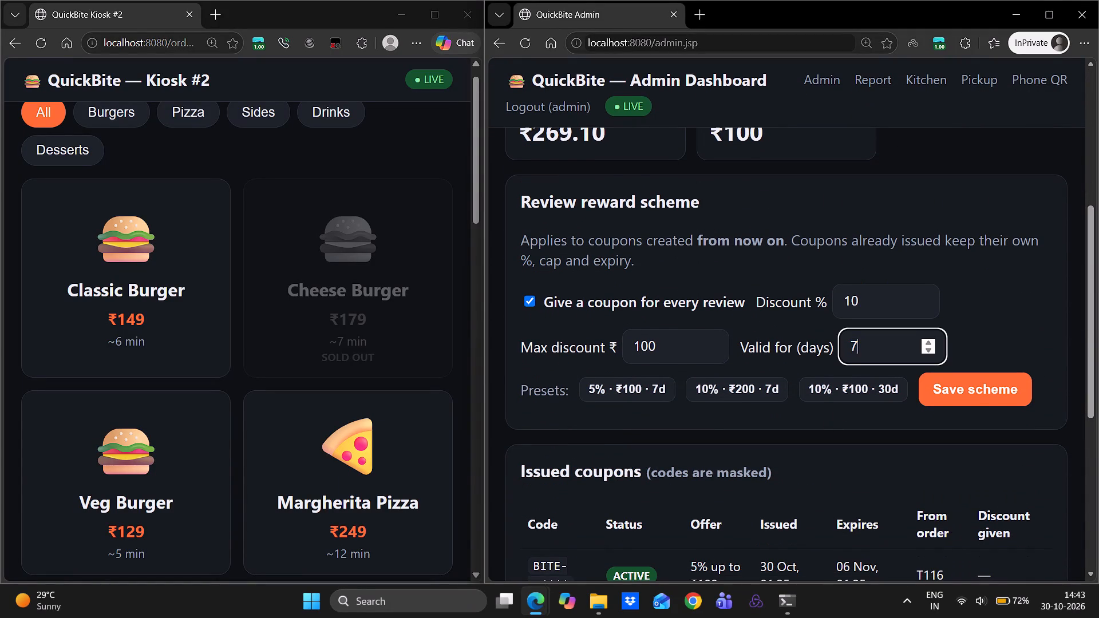
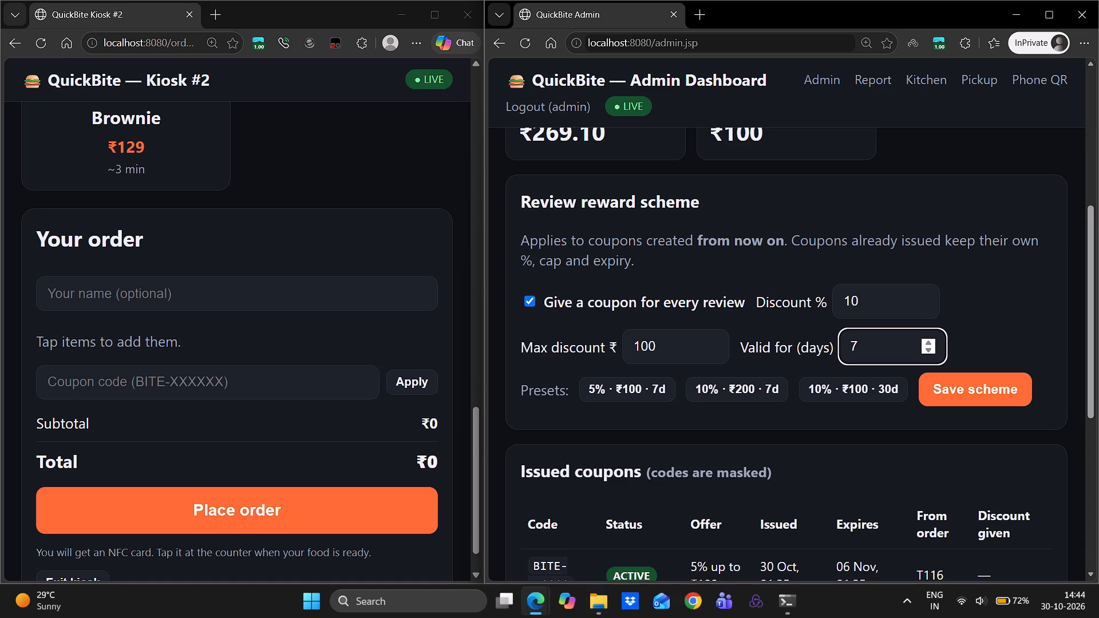
Examine the issued coupons table below the review reward scheme, including each coupon's status, offer and expiry.
{"action": "scroll", "coordinate": [116, 338], "scroll_direction": "down", "scroll_amount": 1}
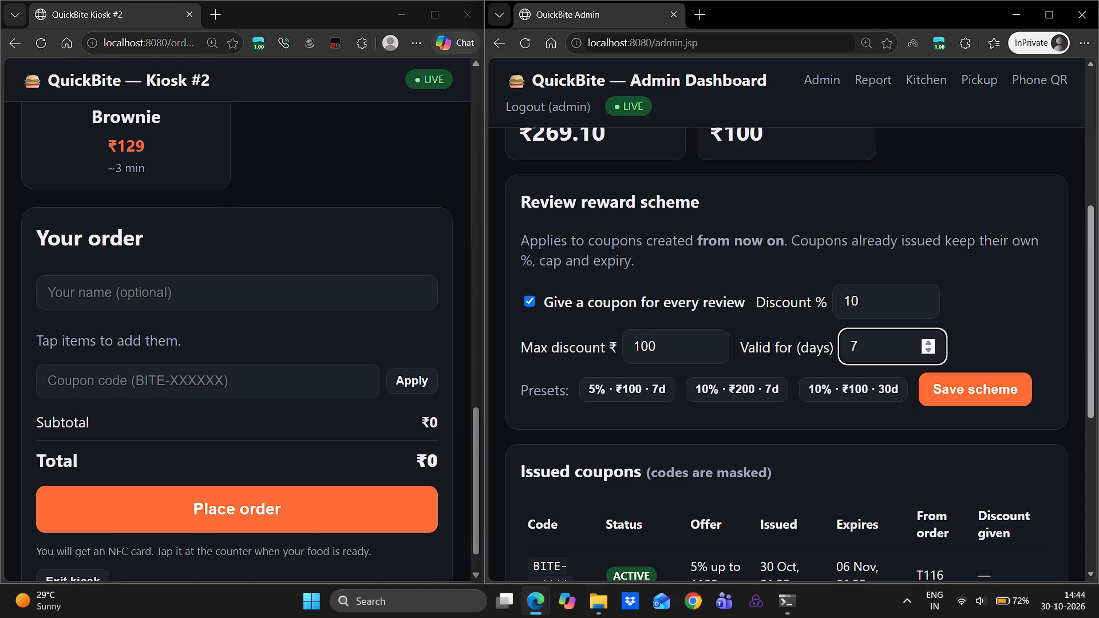
{"action": "scroll", "coordinate": [116, 338], "scroll_direction": "down", "scroll_amount": 1}
{"action": "scroll", "coordinate": [769, 520], "scroll_direction": "down", "scroll_amount": 2}
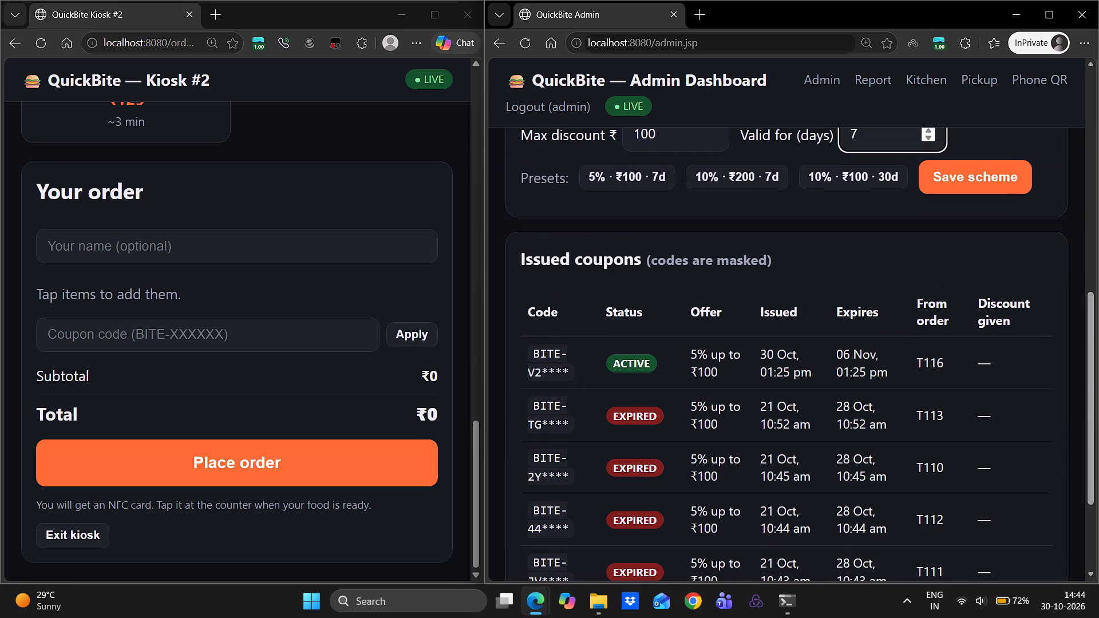
{"action": "scroll", "coordinate": [769, 520], "scroll_direction": "up", "scroll_amount": 1}
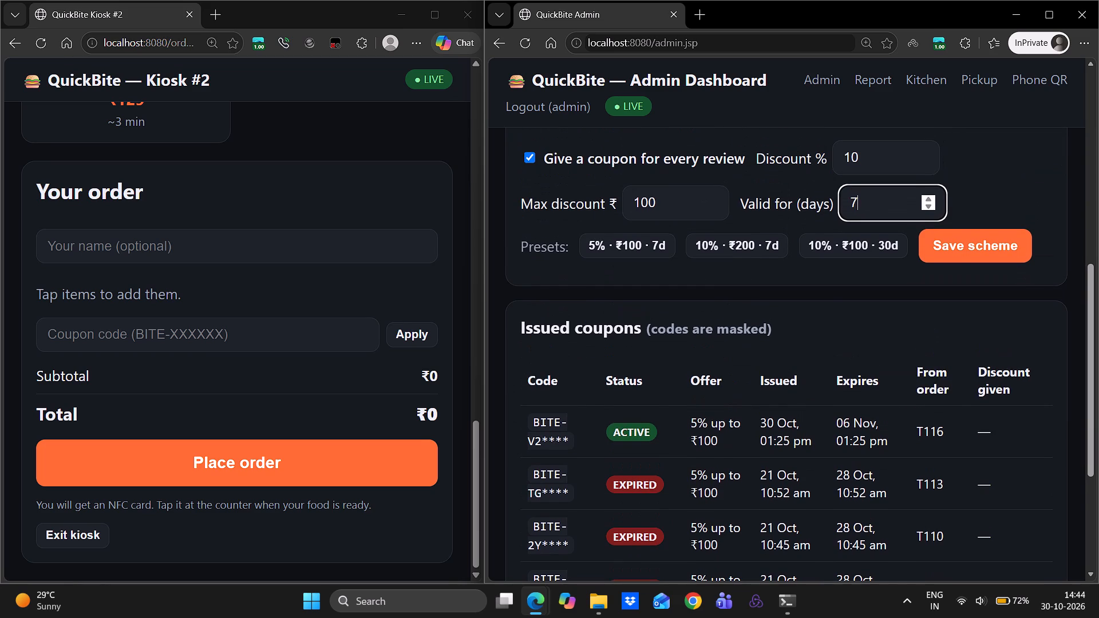
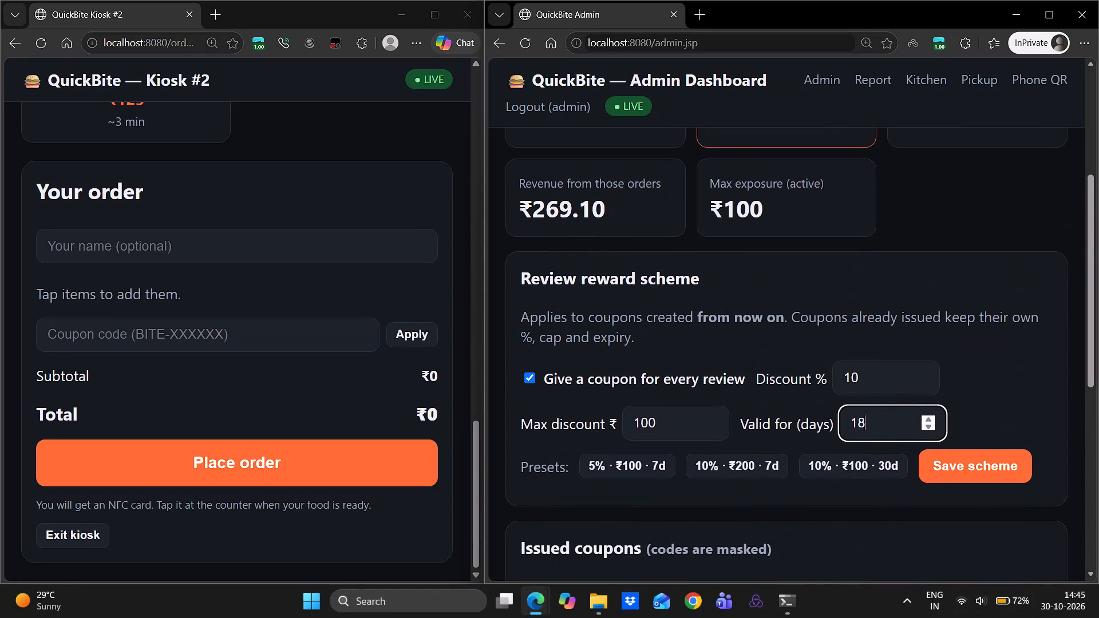
Set the coupon validity in the review reward scheme to 7 days.
{"action": "scroll", "coordinate": [884, 426], "scroll_direction": "down", "scroll_amount": 3}
{"action": "key", "text": "ctrl+a"}
{"action": "key", "text": "7"}
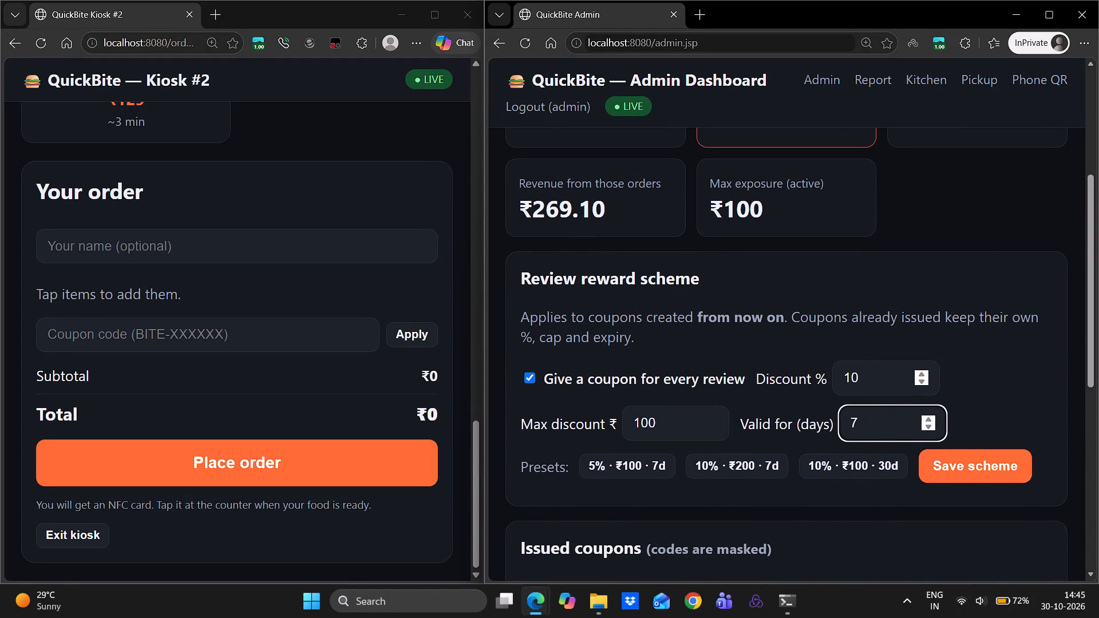
{"action": "left_click", "coordinate": [892, 365]}
{"action": "left_click", "coordinate": [897, 303]}
Show the Overview section of the admin dashboard.
{"action": "scroll", "coordinate": [897, 303], "scroll_direction": "up", "scroll_amount": 4}
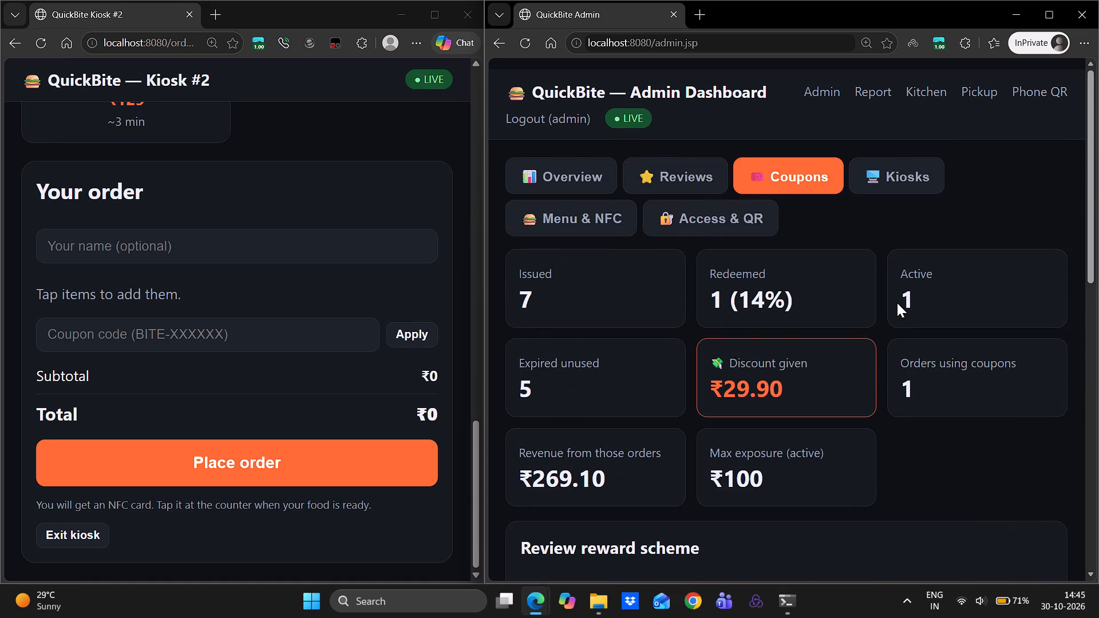
{"action": "left_click", "coordinate": [586, 169]}
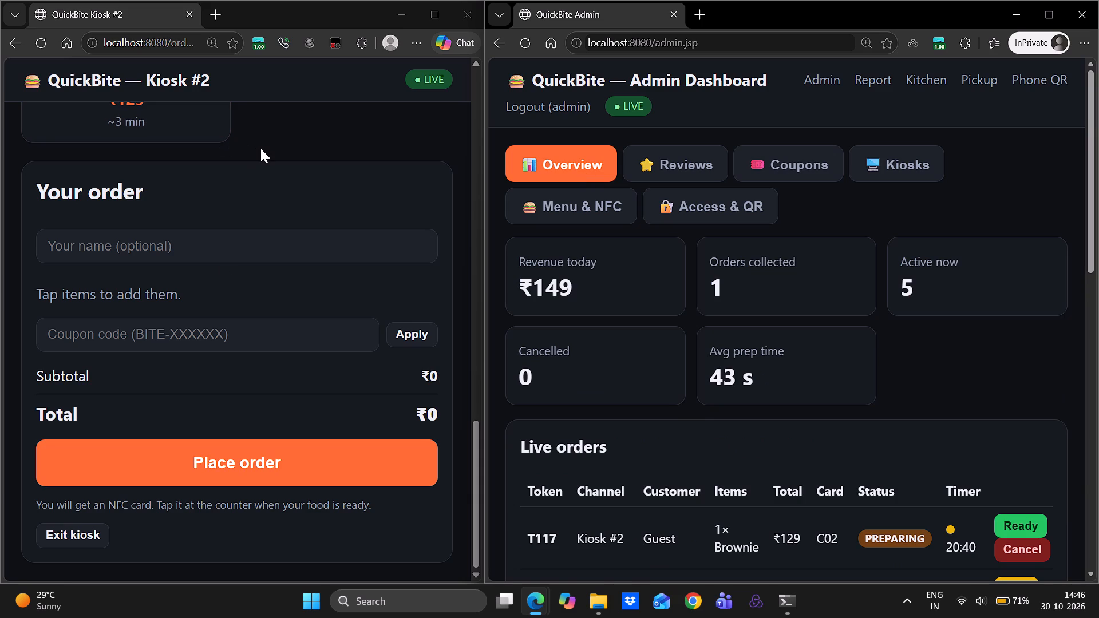
Open a new maximised InPrivate window, and switch back to the side-by-side kiosk and admin windows.
{"action": "key", "text": "ctrl+shift+n"}
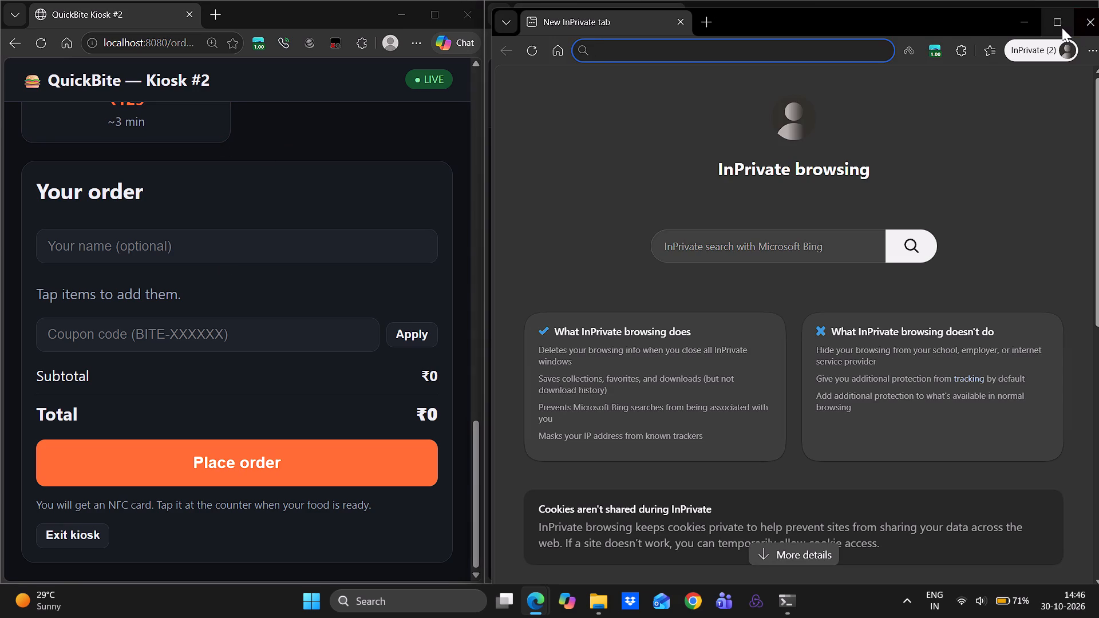
{"action": "left_click", "coordinate": [1062, 27]}
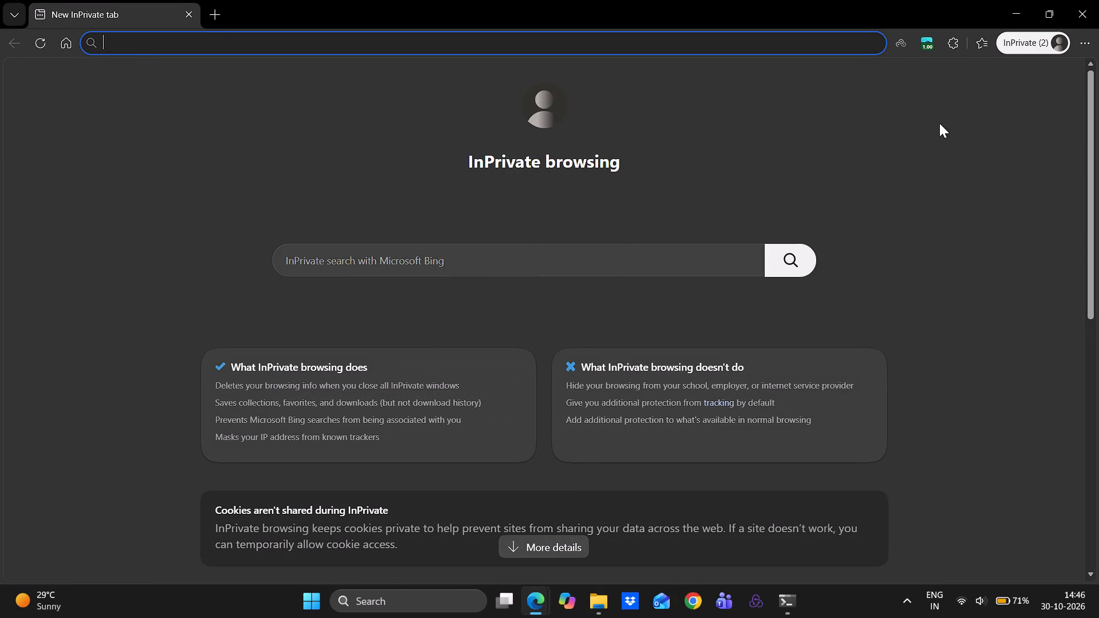
{"action": "key", "text": "alt+Tab"}
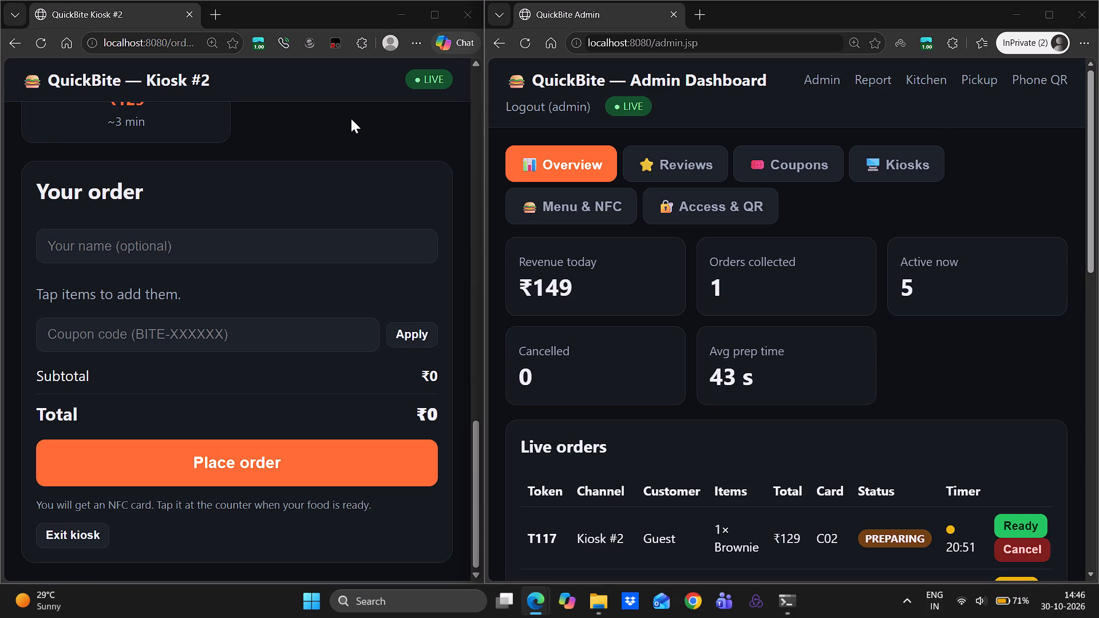
Examine the Live orders table in the admin overview, including order status, card and timer.
{"action": "scroll", "coordinate": [728, 271], "scroll_direction": "down", "scroll_amount": 2}
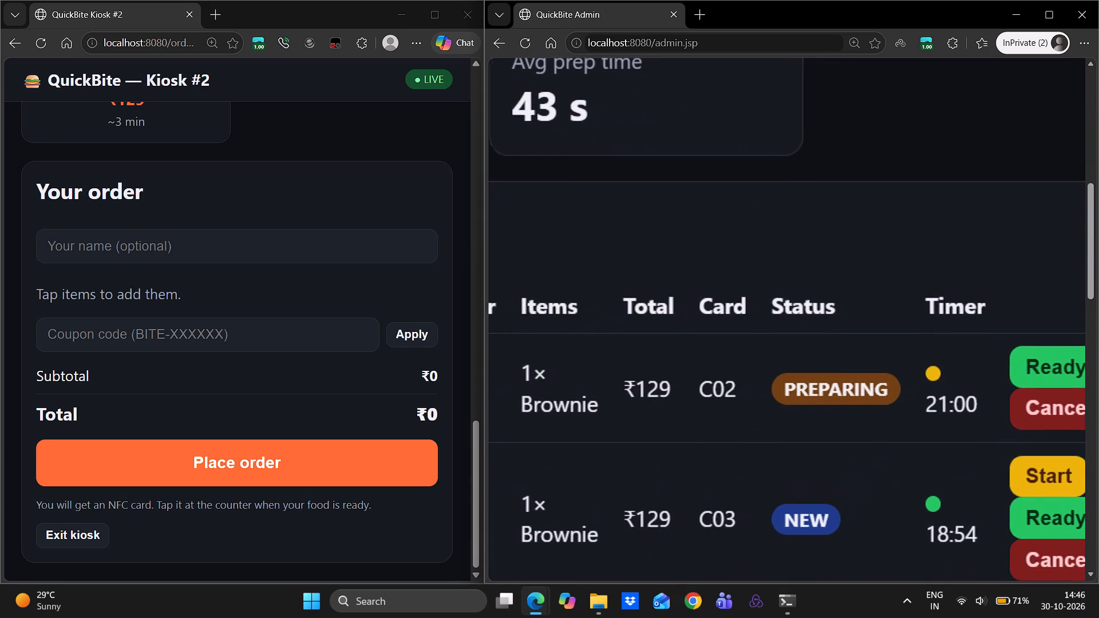
{"action": "scroll", "coordinate": [974, 403], "scroll_direction": "left", "scroll_amount": 1}
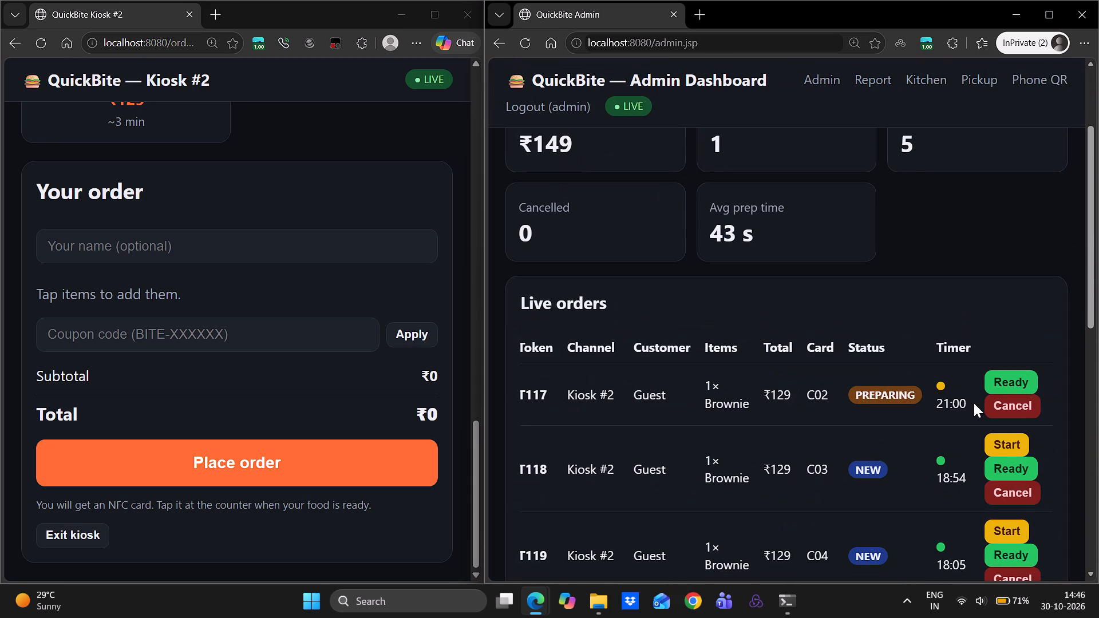
Return the Kiosk #2 window to the QuickBite welcome page.
{"action": "left_click", "coordinate": [6, 42]}
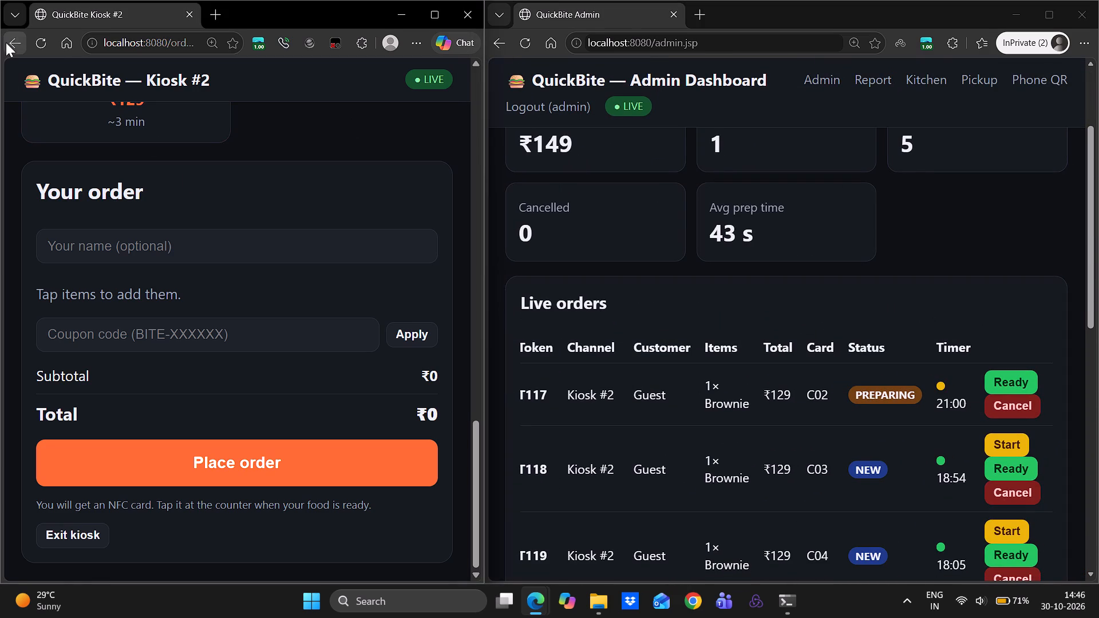
Open the Kitchen Display in the admin window and examine the order cards under Cook now.
{"action": "scroll", "coordinate": [136, 173], "scroll_direction": "down", "scroll_amount": 1}
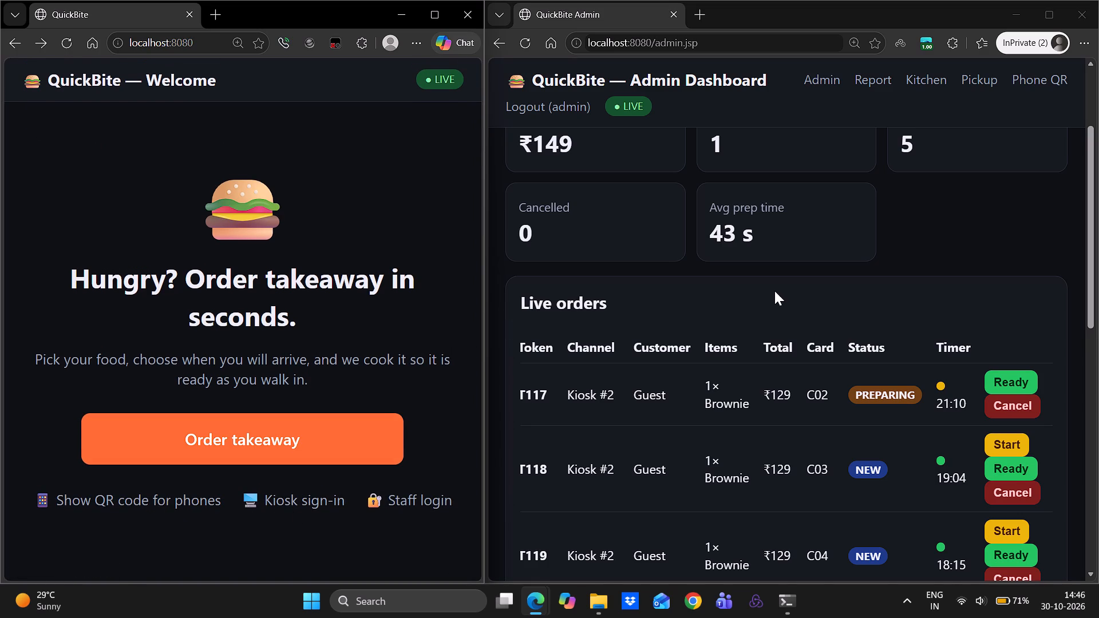
{"action": "scroll", "coordinate": [774, 291], "scroll_direction": "up", "scroll_amount": 1}
{"action": "left_click", "coordinate": [928, 82]}
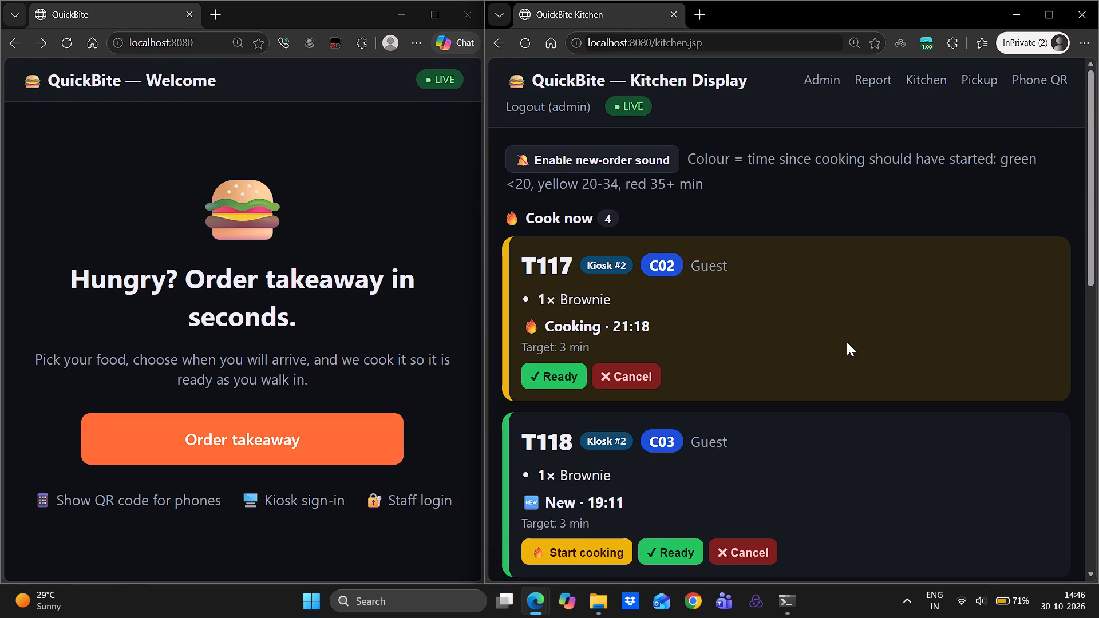
{"action": "scroll", "coordinate": [847, 342], "scroll_direction": "down", "scroll_amount": 5}
{"action": "scroll", "coordinate": [847, 342], "scroll_direction": "up", "scroll_amount": 2}
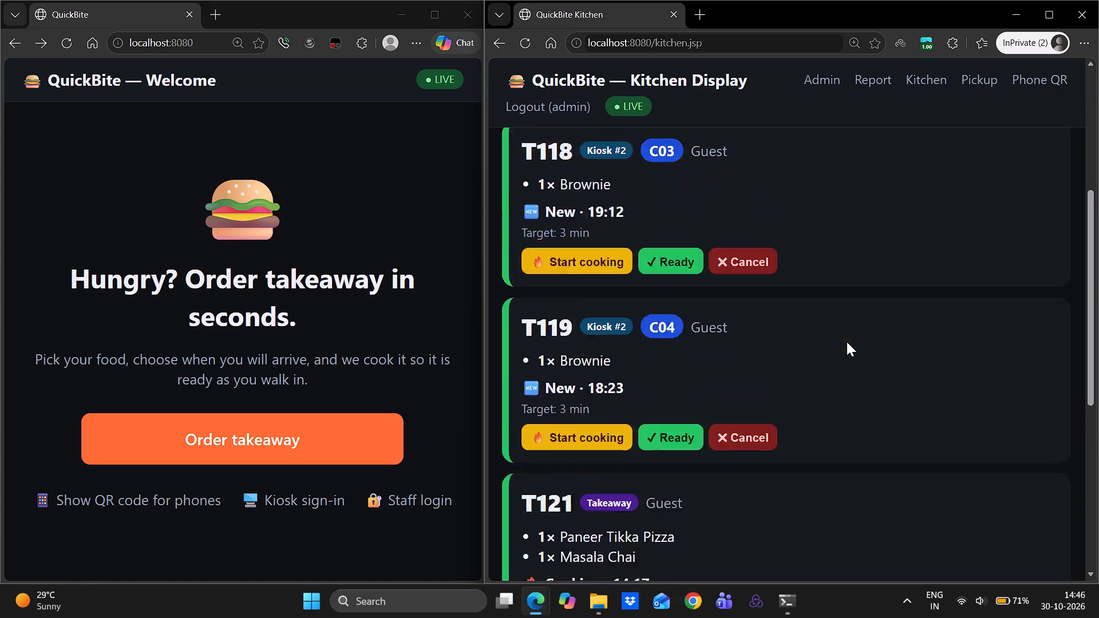
{"action": "scroll", "coordinate": [847, 342], "scroll_direction": "up", "scroll_amount": 1}
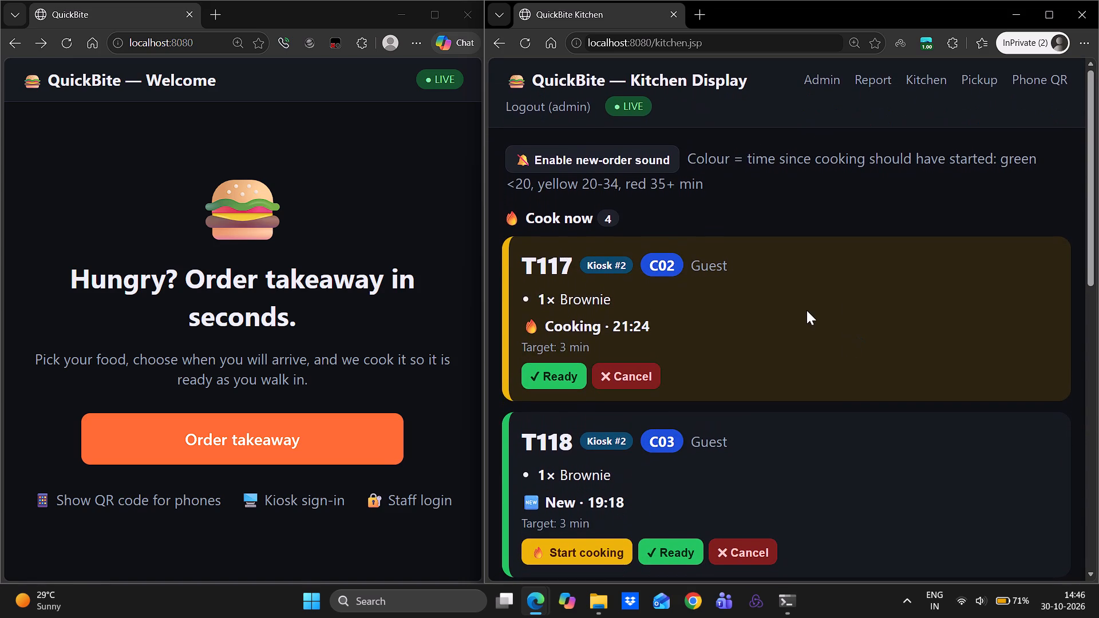
{"action": "scroll", "coordinate": [739, 203], "scroll_direction": "up", "scroll_amount": 1}
Open the takeaway ordering page from the welcome page and go to its Your order section.
{"action": "left_click", "coordinate": [235, 434]}
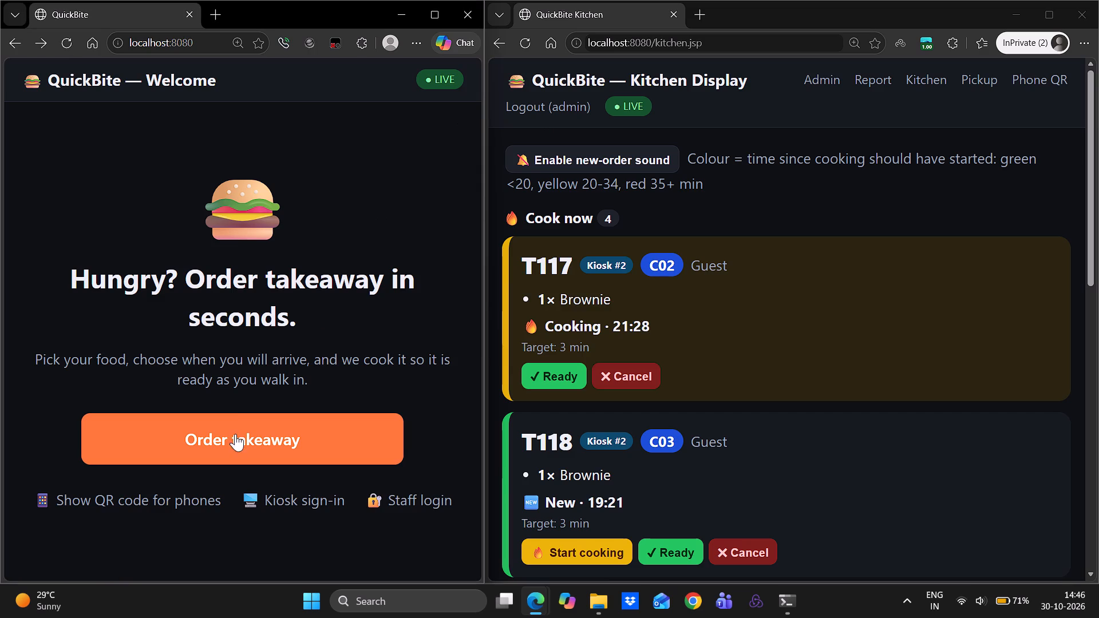
{"action": "scroll", "coordinate": [242, 331], "scroll_direction": "down", "scroll_amount": 8}
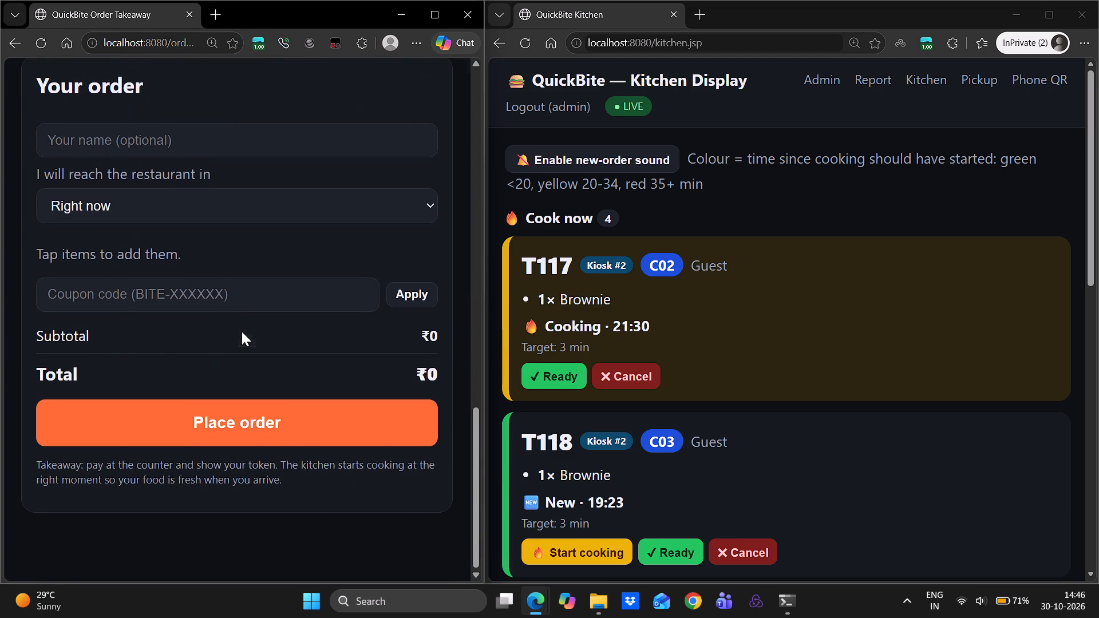
{"action": "scroll", "coordinate": [242, 331], "scroll_direction": "down", "scroll_amount": 2}
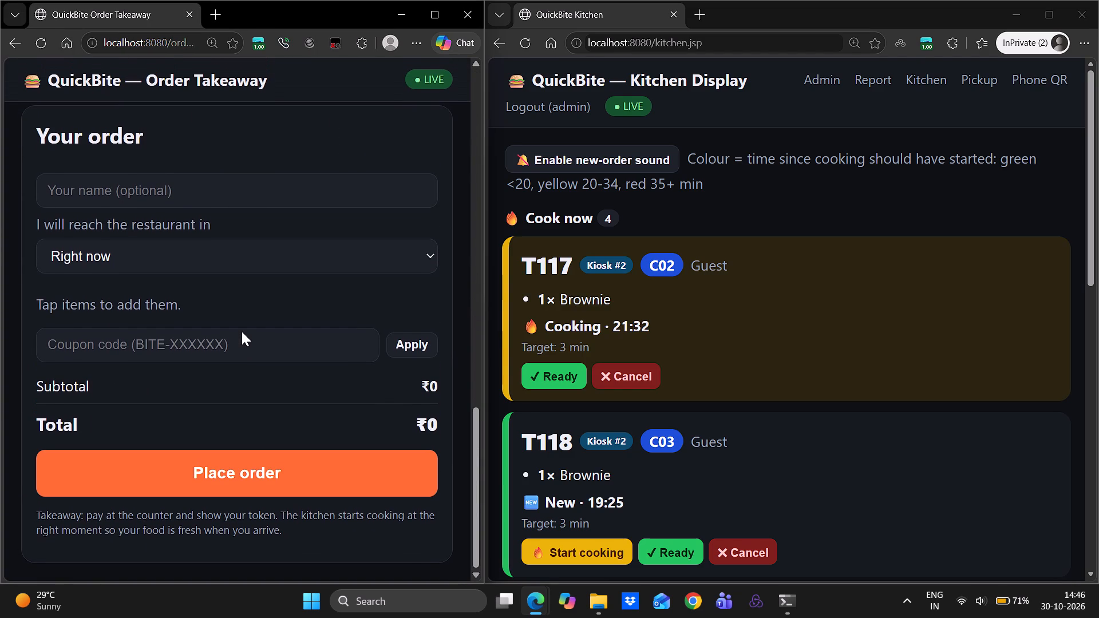
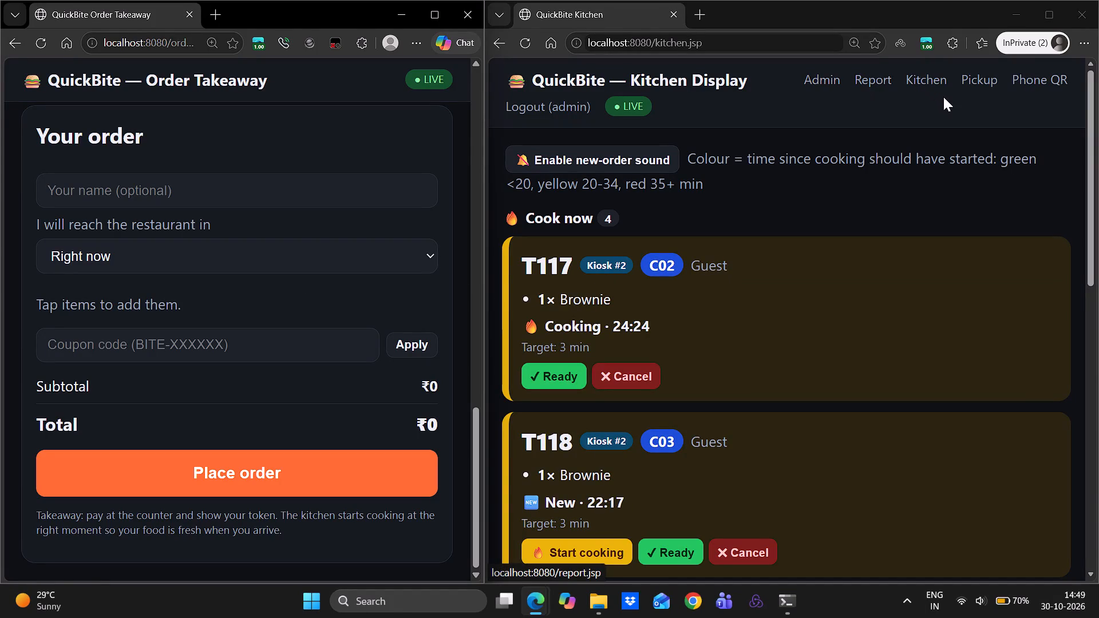
Reopen the Kitchen page and examine its Cook now, Scheduled – customer on the way and Ready – waiting for pickup sections.
{"action": "left_click", "coordinate": [938, 80]}
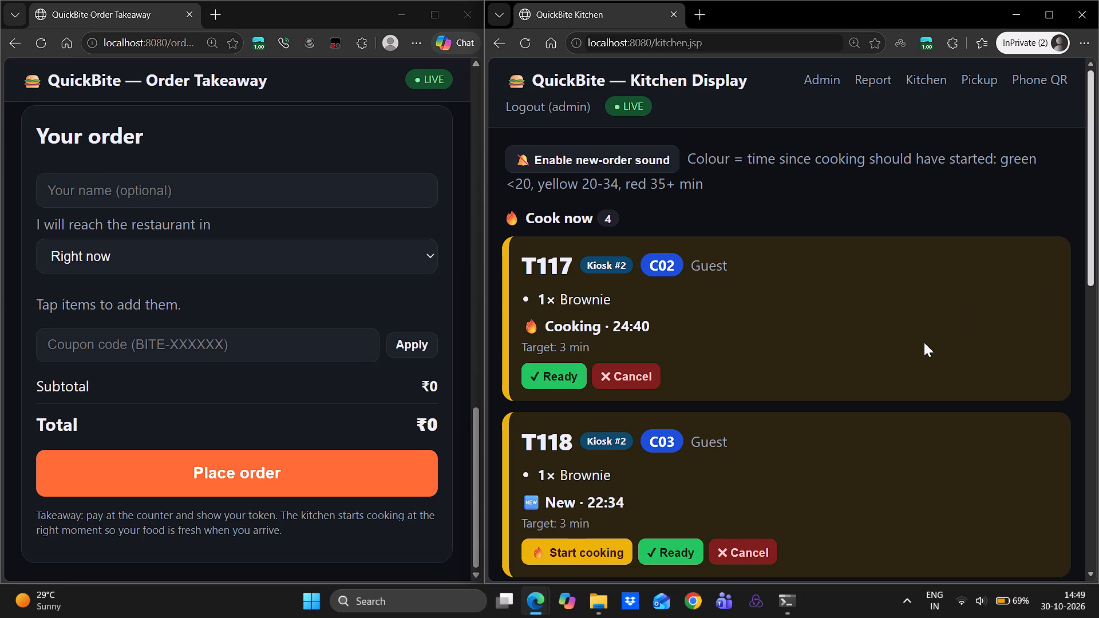
{"action": "scroll", "coordinate": [924, 342], "scroll_direction": "down", "scroll_amount": 4}
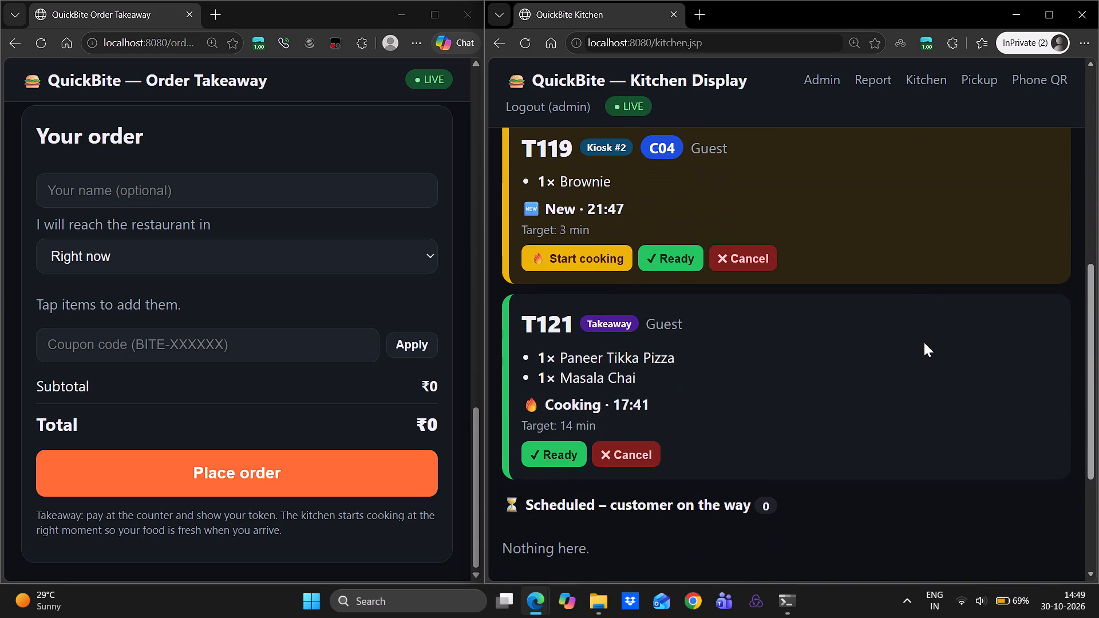
{"action": "scroll", "coordinate": [924, 342], "scroll_direction": "down", "scroll_amount": 2}
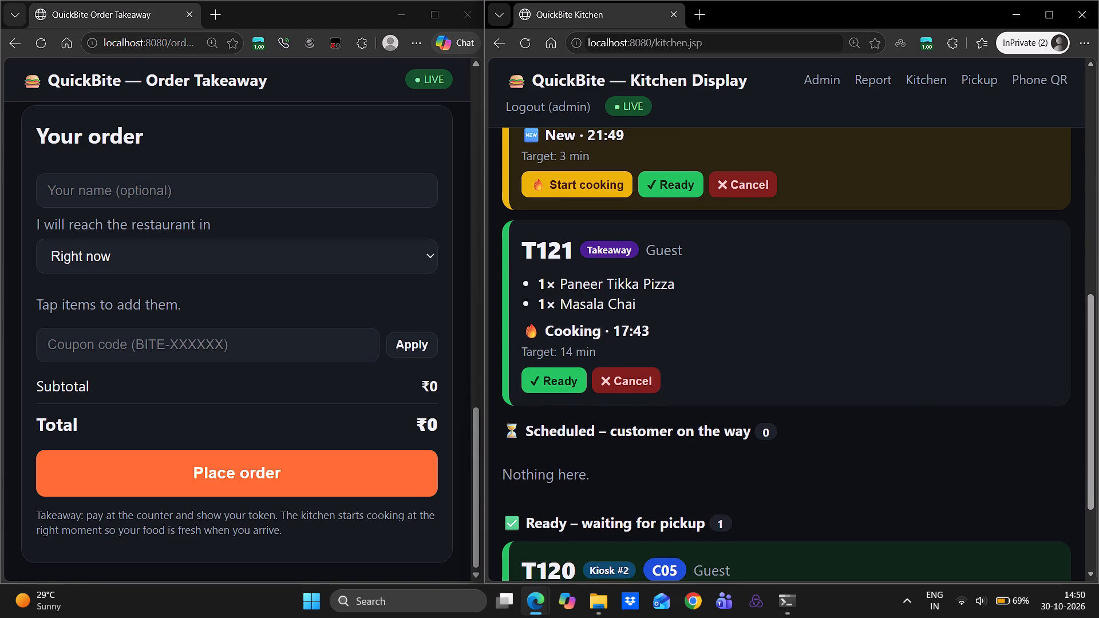
{"action": "scroll", "coordinate": [616, 335], "scroll_direction": "up", "scroll_amount": 2}
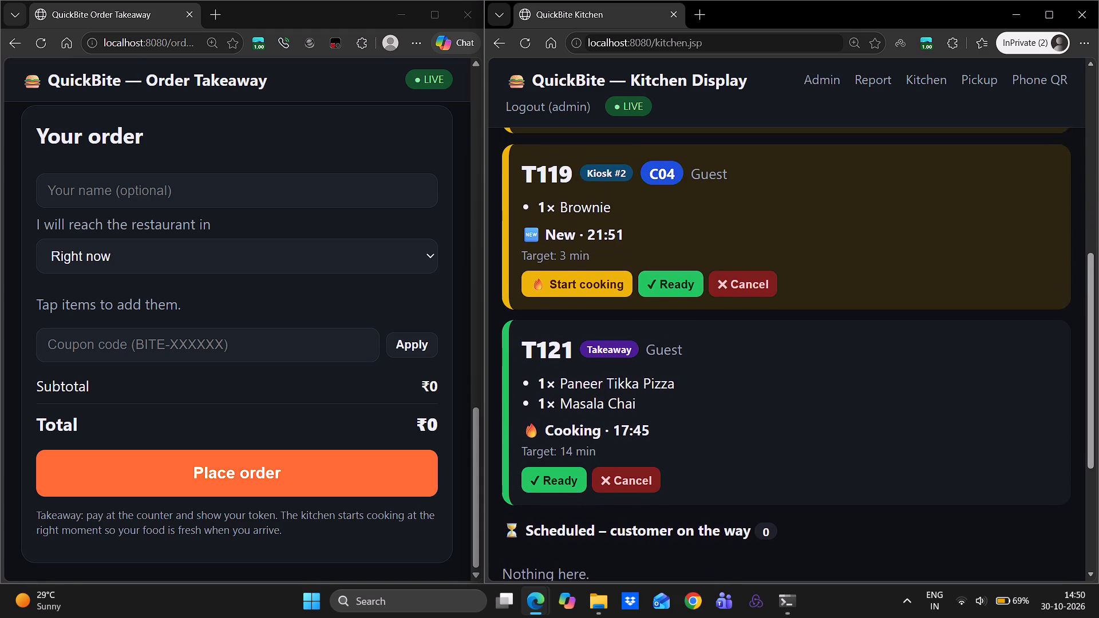
{"action": "scroll", "coordinate": [602, 343], "scroll_direction": "up", "scroll_amount": 3}
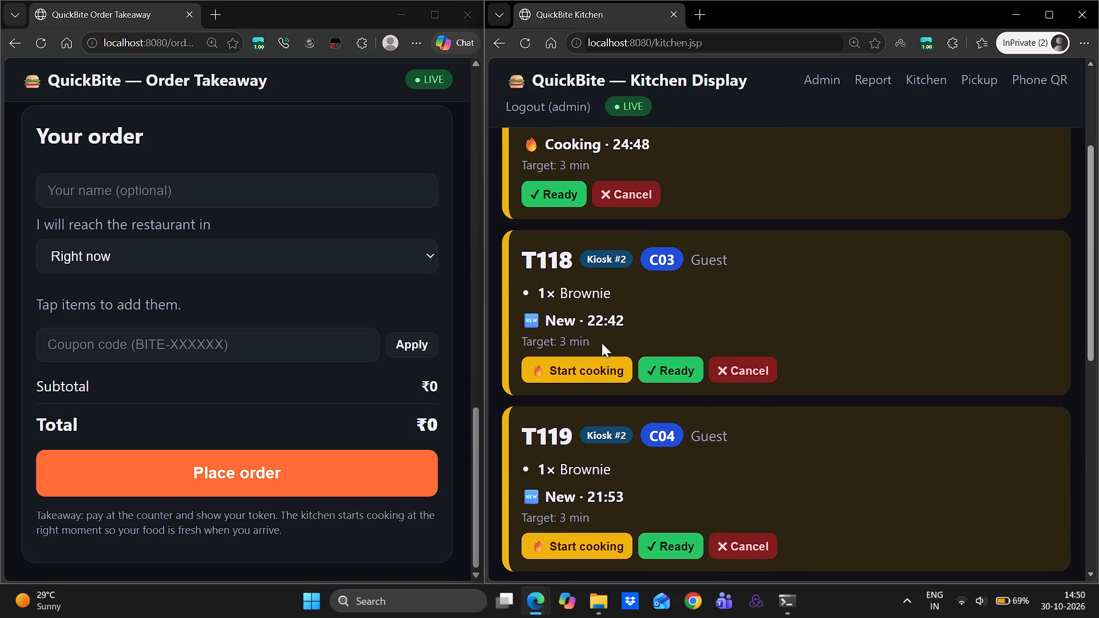
{"action": "scroll", "coordinate": [602, 343], "scroll_direction": "up", "scroll_amount": 1}
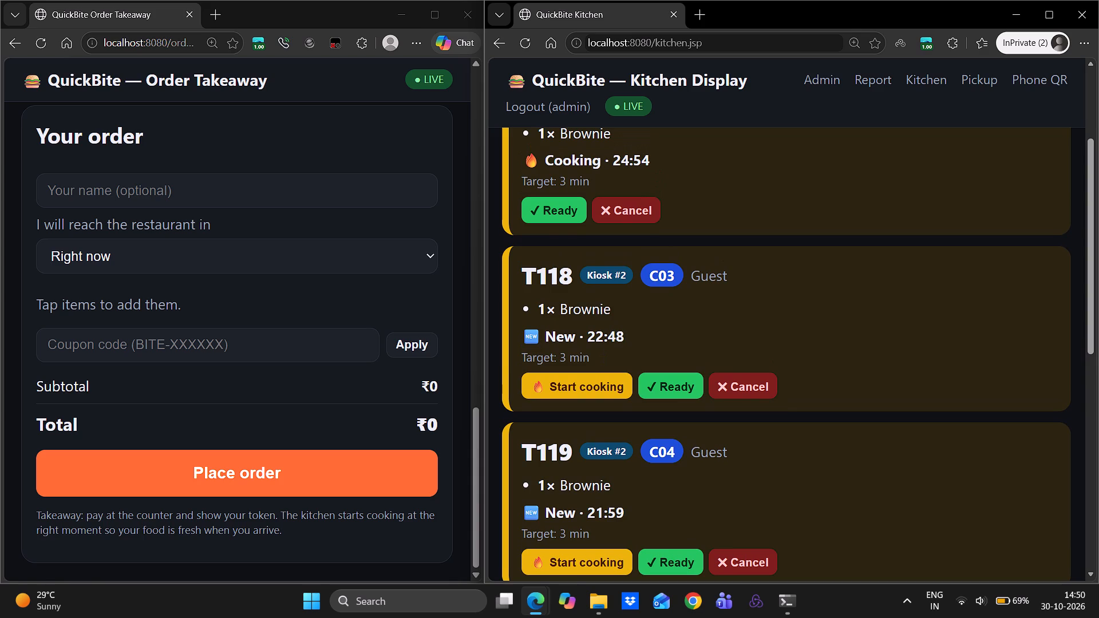
Compare the card colours, order sources, cooking timers and target times of the kiosk and takeaway orders under Cook now.
{"action": "scroll", "coordinate": [602, 343], "scroll_direction": "down", "scroll_amount": 3}
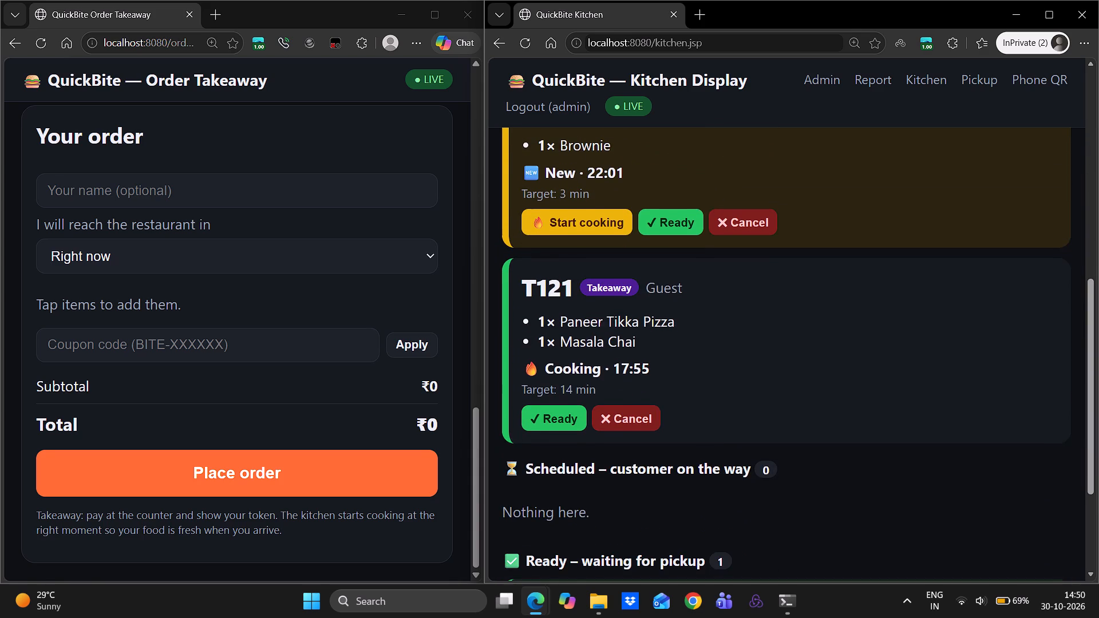
{"action": "scroll", "coordinate": [566, 350], "scroll_direction": "up", "scroll_amount": 4}
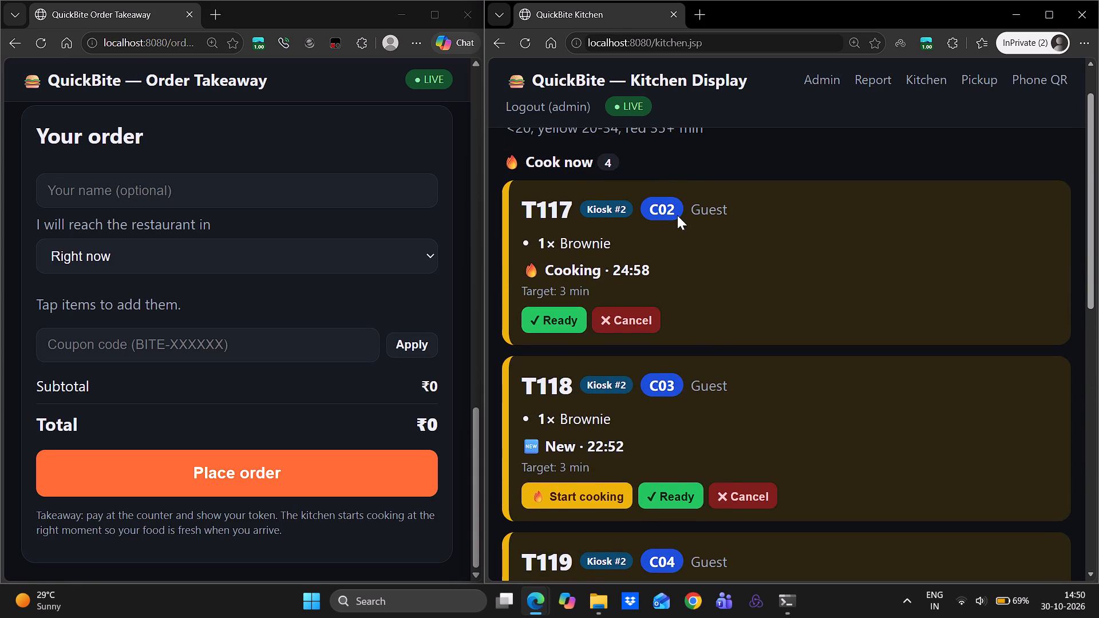
{"action": "scroll", "coordinate": [623, 294], "scroll_direction": "down", "scroll_amount": 1}
{"action": "scroll", "coordinate": [560, 235], "scroll_direction": "down", "scroll_amount": 1}
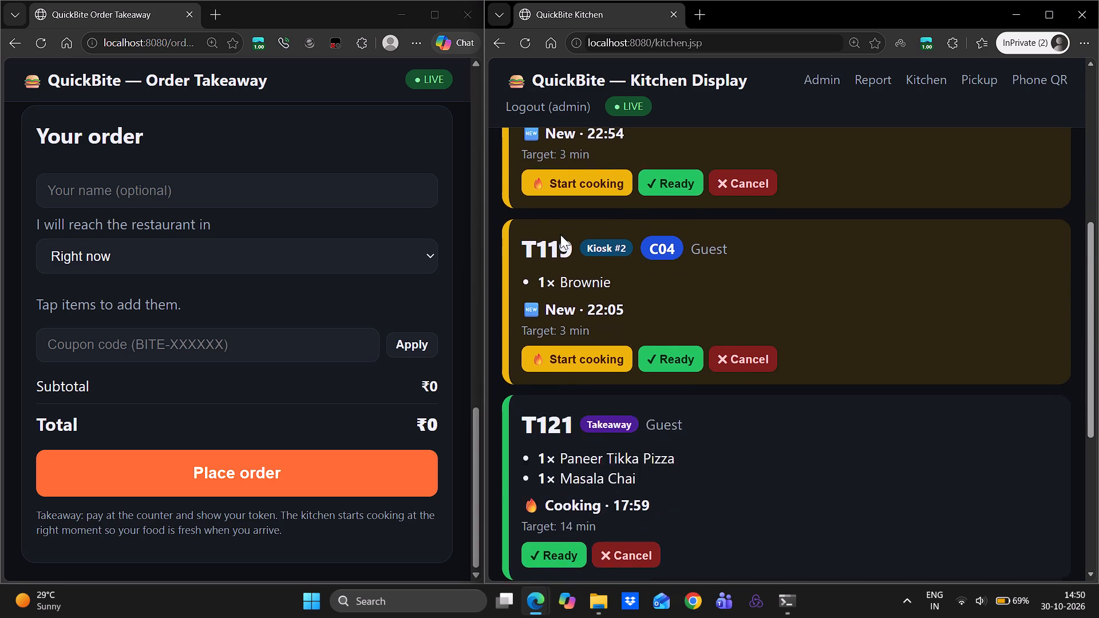
{"action": "scroll", "coordinate": [560, 235], "scroll_direction": "down", "scroll_amount": 2}
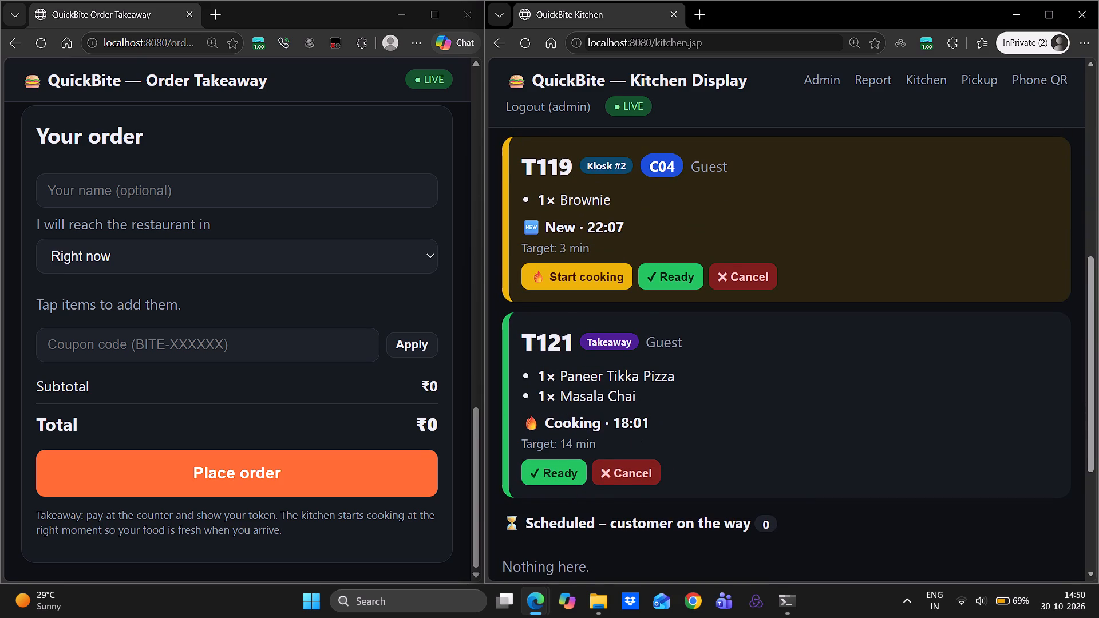
{"action": "left_click_drag", "start_coordinate": [614, 422], "coordinate": [662, 431]}
{"action": "scroll", "coordinate": [655, 413], "scroll_direction": "up", "scroll_amount": 2}
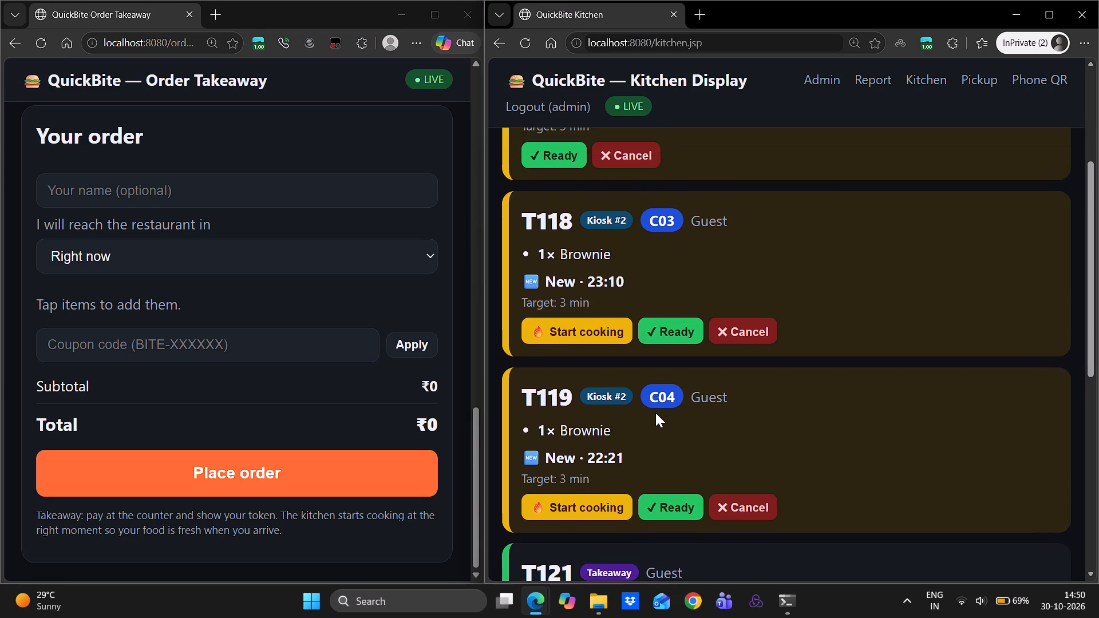
{"action": "scroll", "coordinate": [655, 413], "scroll_direction": "up", "scroll_amount": 1}
{"action": "scroll", "coordinate": [327, 389], "scroll_direction": "up", "scroll_amount": 1}
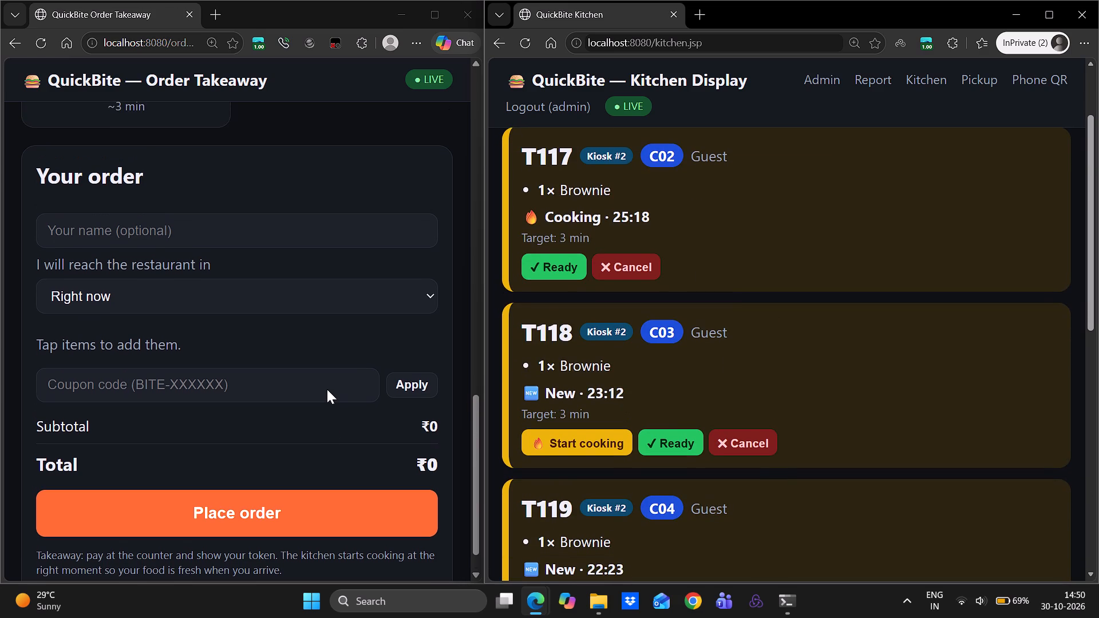
{"action": "scroll", "coordinate": [327, 389], "scroll_direction": "up", "scroll_amount": 1}
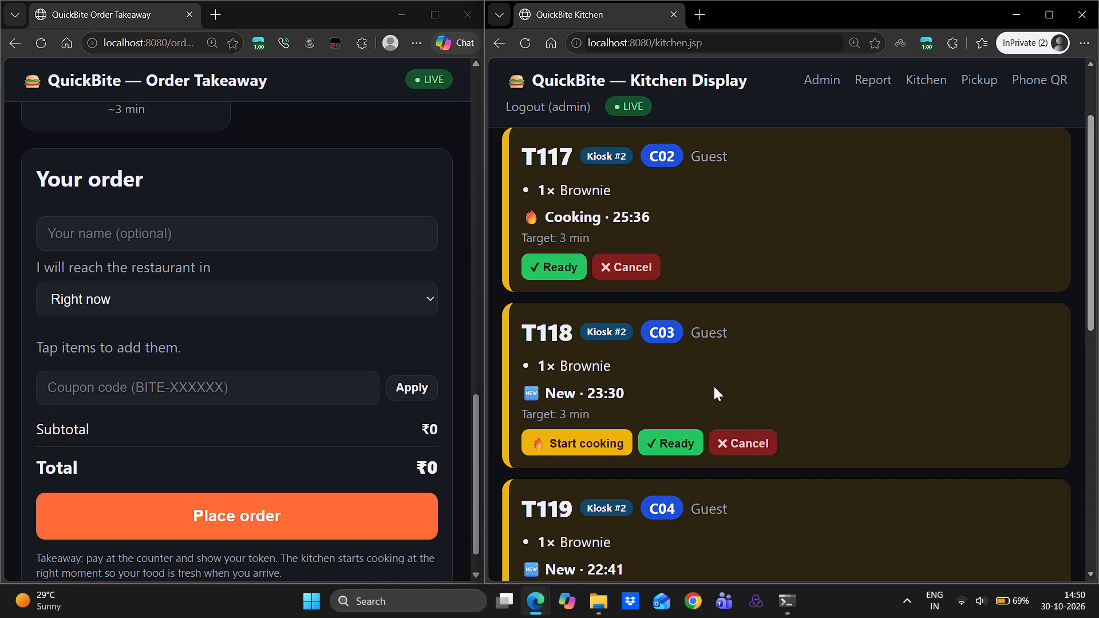
{"action": "scroll", "coordinate": [714, 386], "scroll_direction": "down", "scroll_amount": 1}
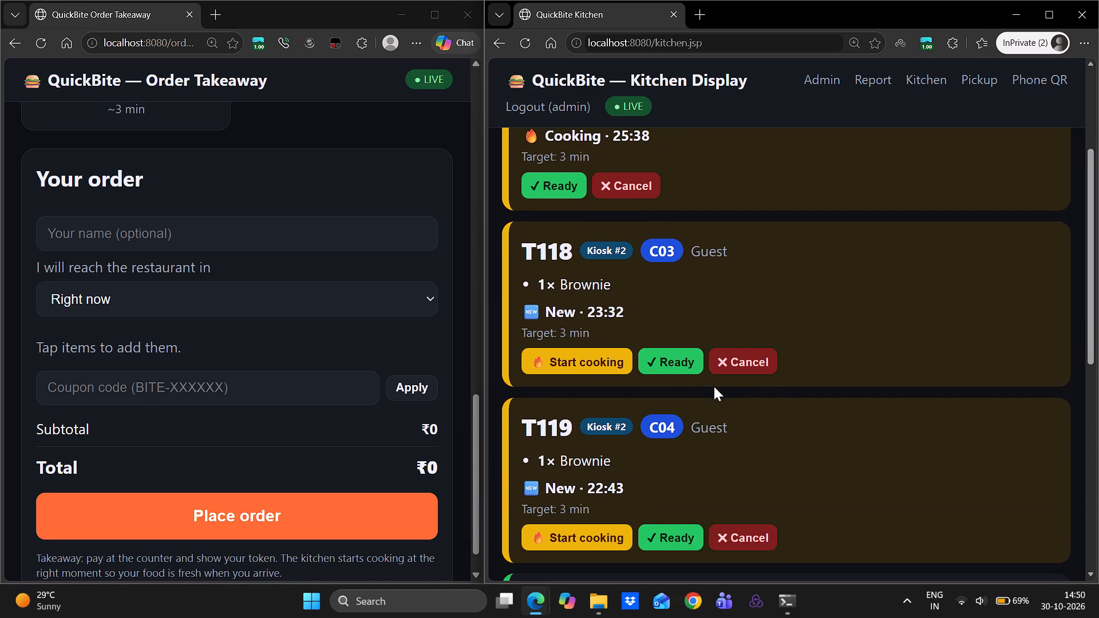
{"action": "scroll", "coordinate": [714, 386], "scroll_direction": "down", "scroll_amount": 3}
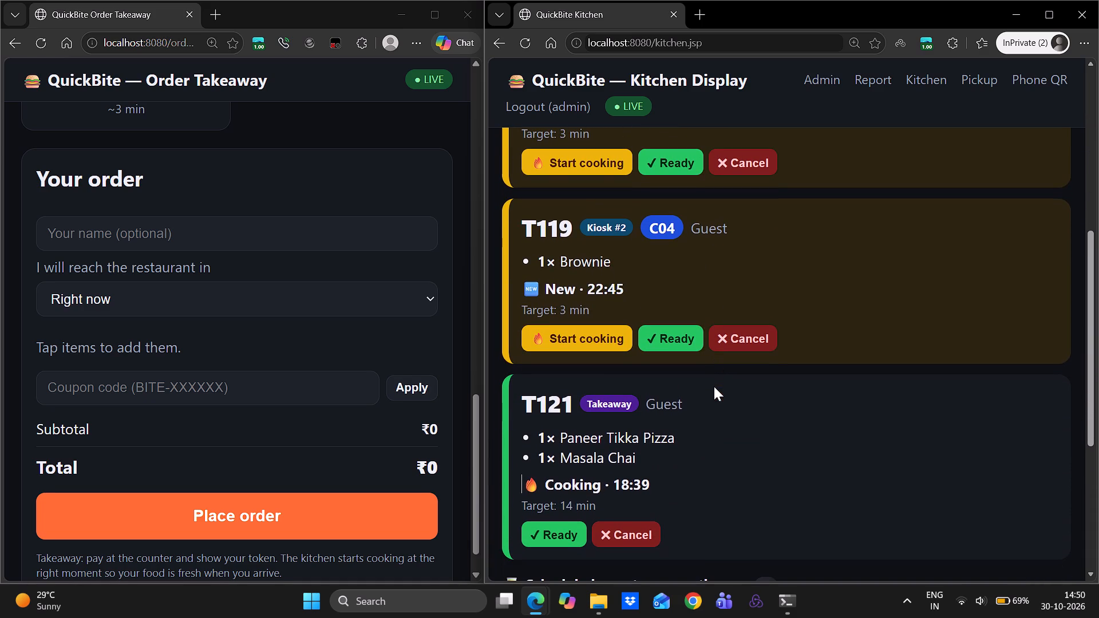
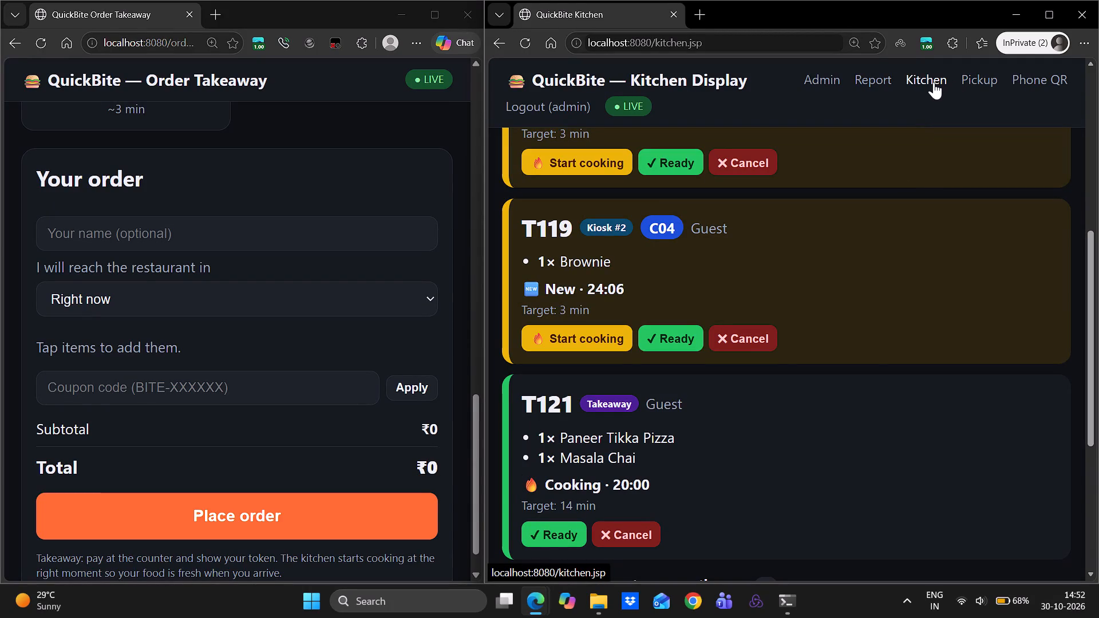
Mark takeaway order T121 (Paneer Tikka Pizza and Masala Chai) under Cook now as ready.
{"action": "scroll", "coordinate": [784, 294], "scroll_direction": "down", "scroll_amount": 1}
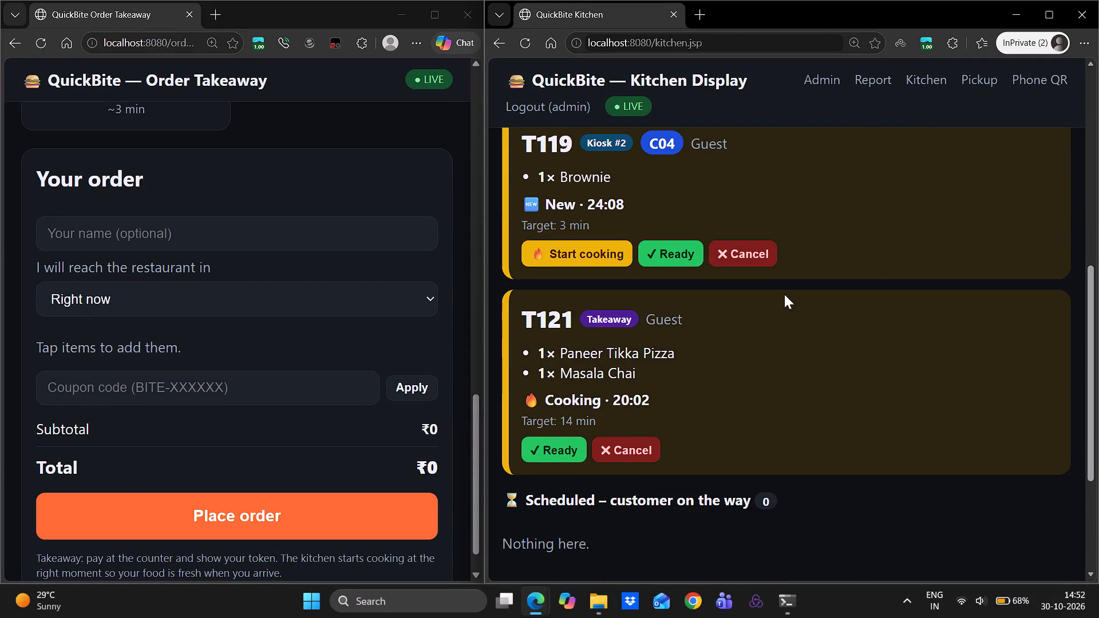
{"action": "scroll", "coordinate": [784, 294], "scroll_direction": "down", "scroll_amount": 1}
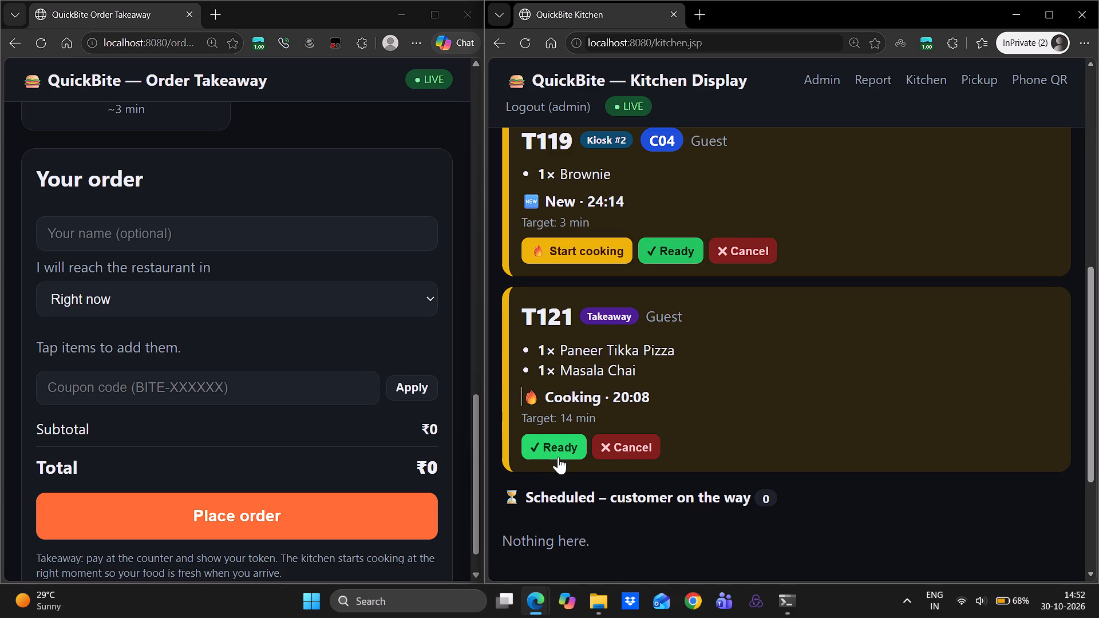
{"action": "scroll", "coordinate": [558, 457], "scroll_direction": "up", "scroll_amount": 5}
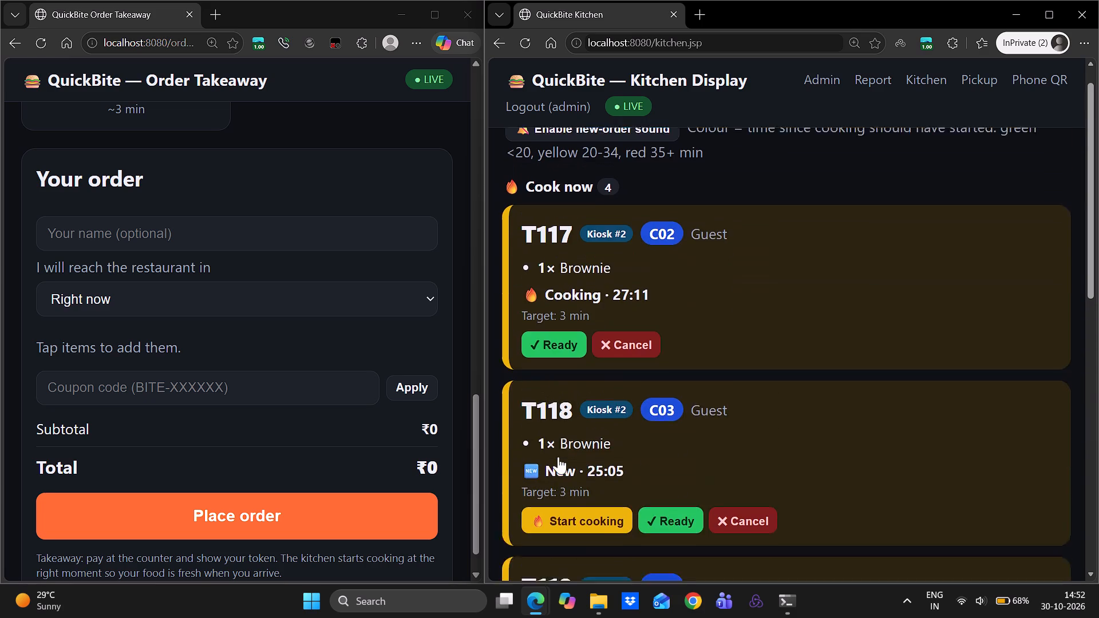
{"action": "scroll", "coordinate": [558, 457], "scroll_direction": "down", "scroll_amount": 3}
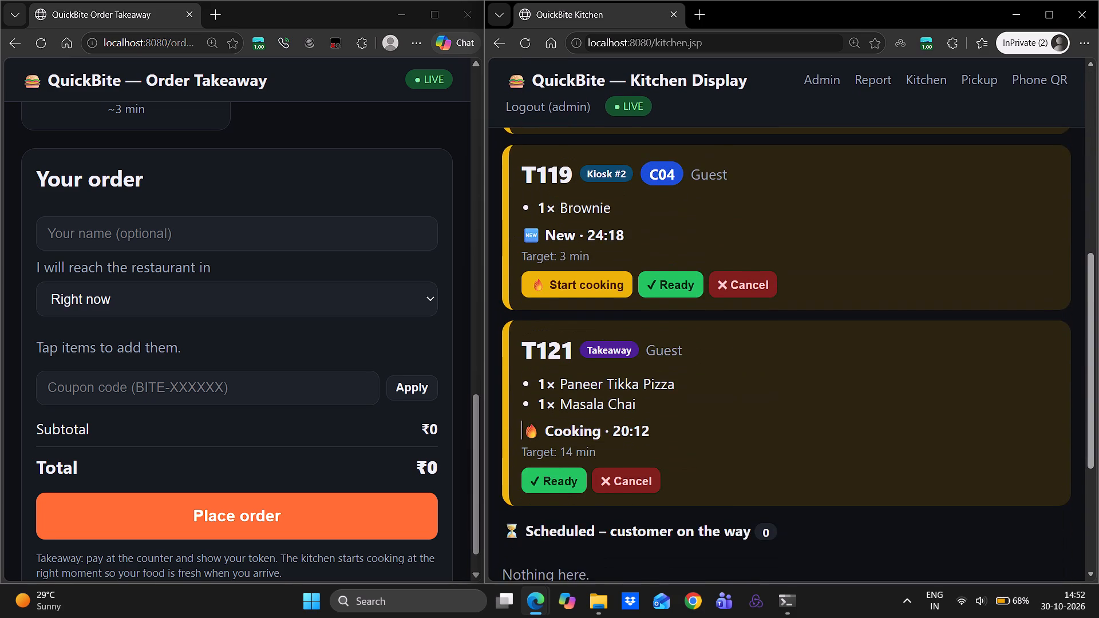
{"action": "scroll", "coordinate": [558, 457], "scroll_direction": "down", "scroll_amount": 1}
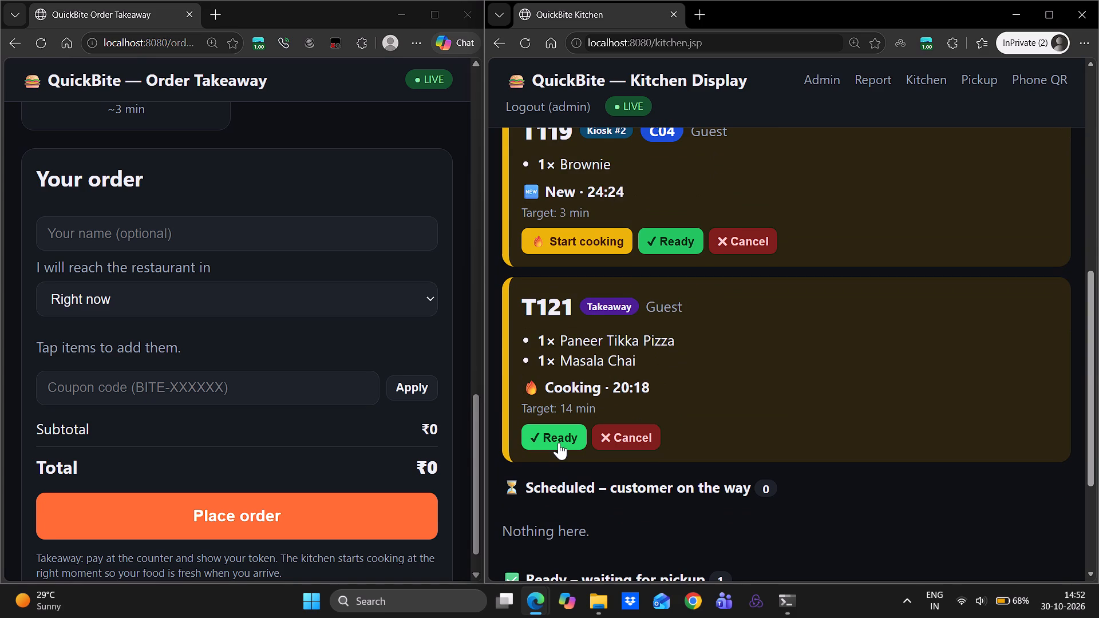
{"action": "scroll", "coordinate": [559, 442], "scroll_direction": "up", "scroll_amount": 4}
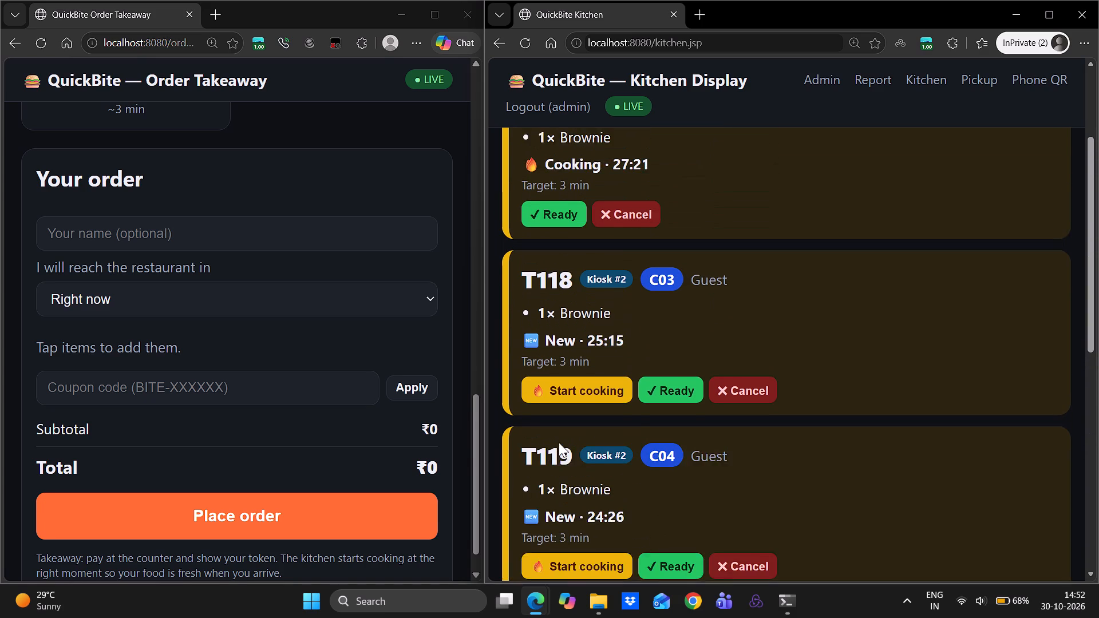
{"action": "scroll", "coordinate": [559, 442], "scroll_direction": "up", "scroll_amount": 1}
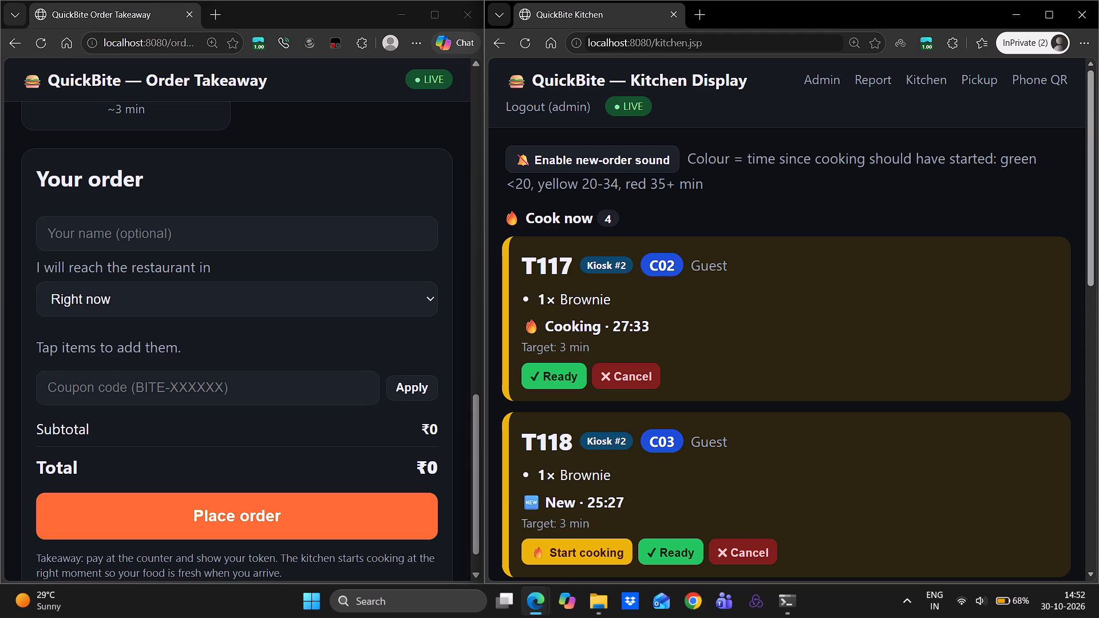
{"action": "scroll", "coordinate": [641, 367], "scroll_direction": "down", "scroll_amount": 5}
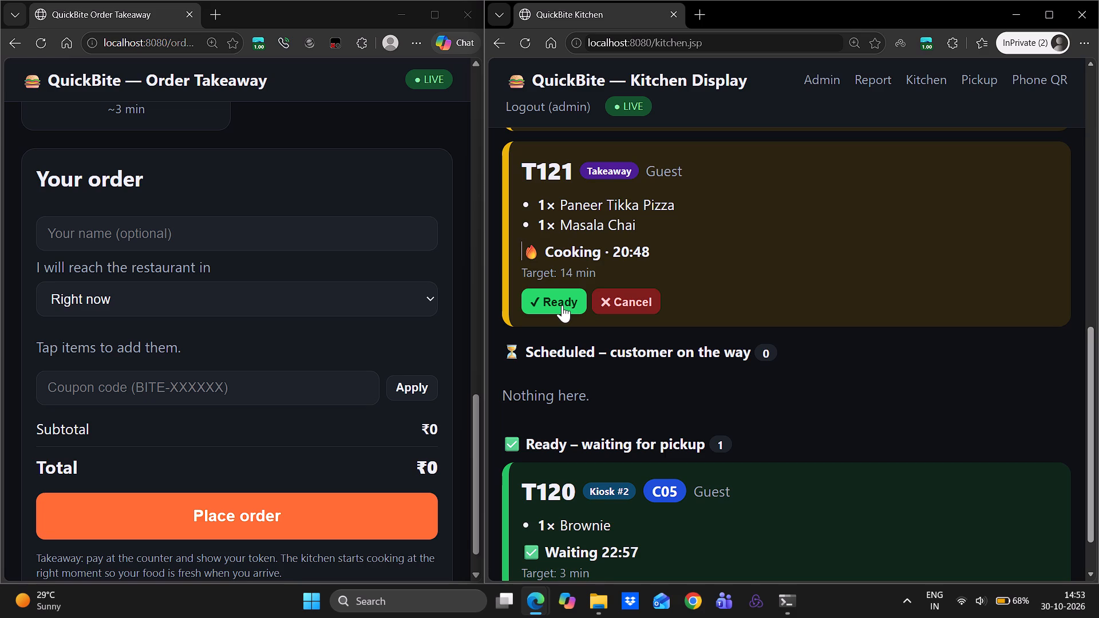
{"action": "left_click", "coordinate": [562, 305]}
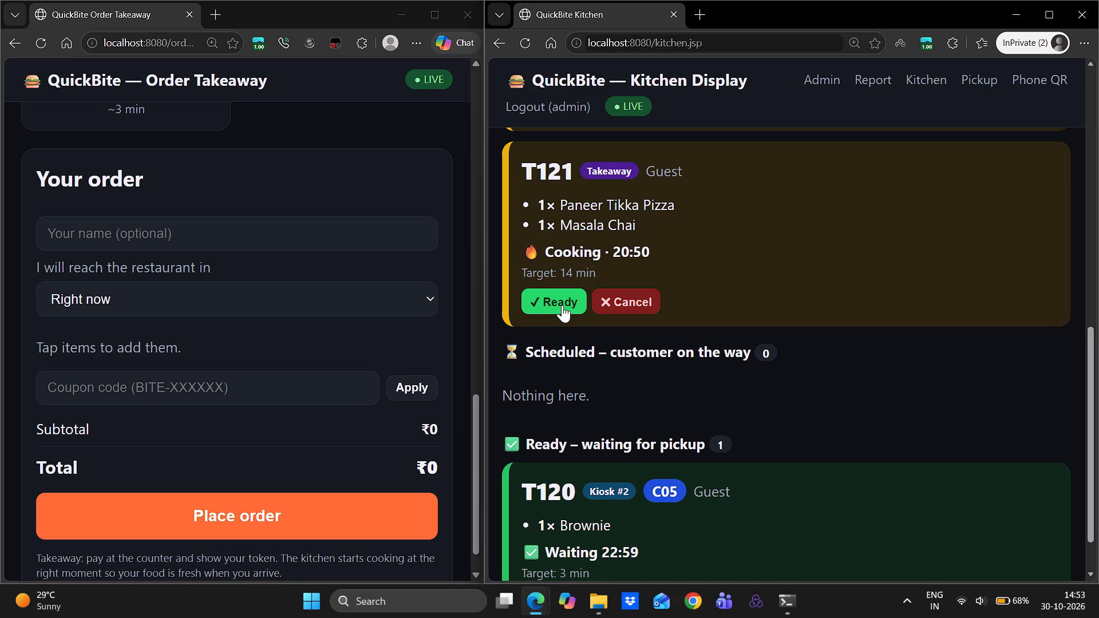
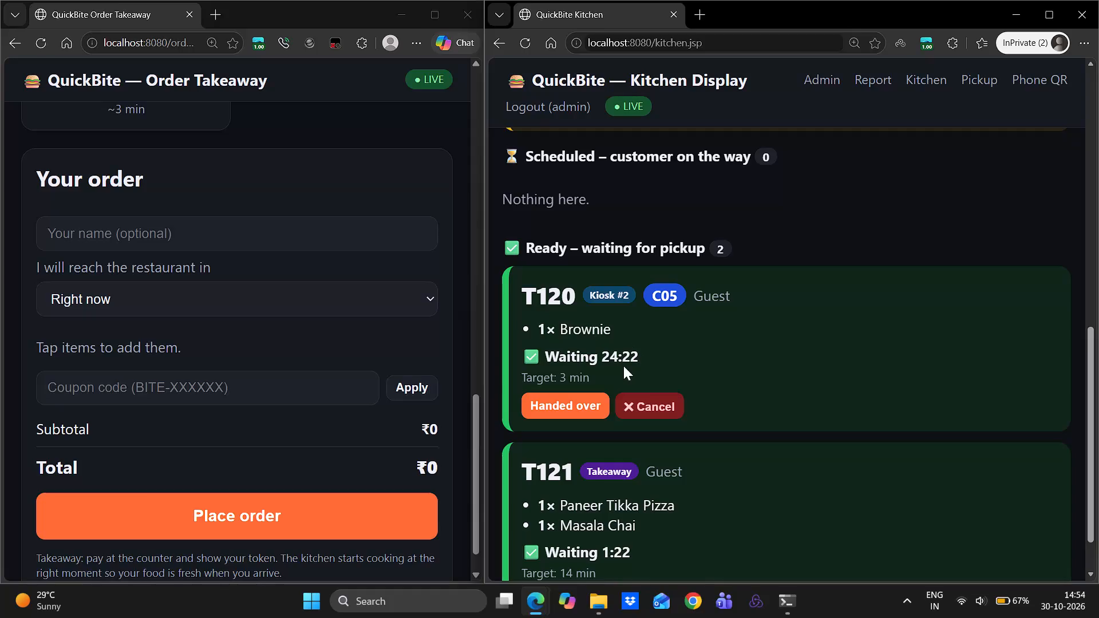
Review orders T120 and T121 in the kitchen display's Ready – waiting for pickup list.
{"action": "scroll", "coordinate": [623, 366], "scroll_direction": "down", "scroll_amount": 2}
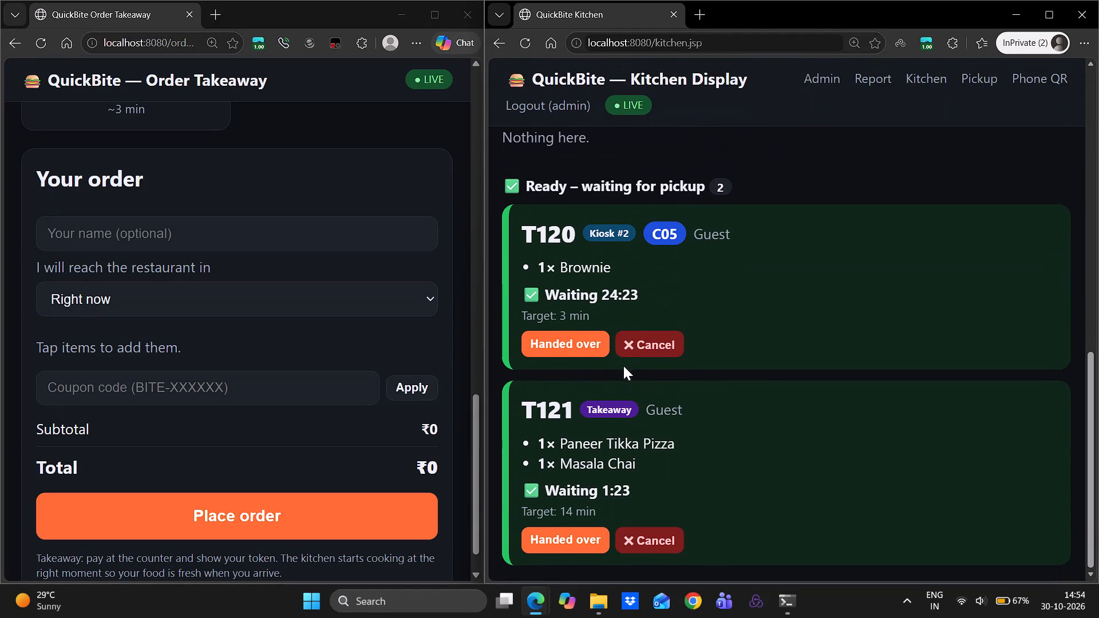
{"action": "scroll", "coordinate": [623, 366], "scroll_direction": "down", "scroll_amount": 2}
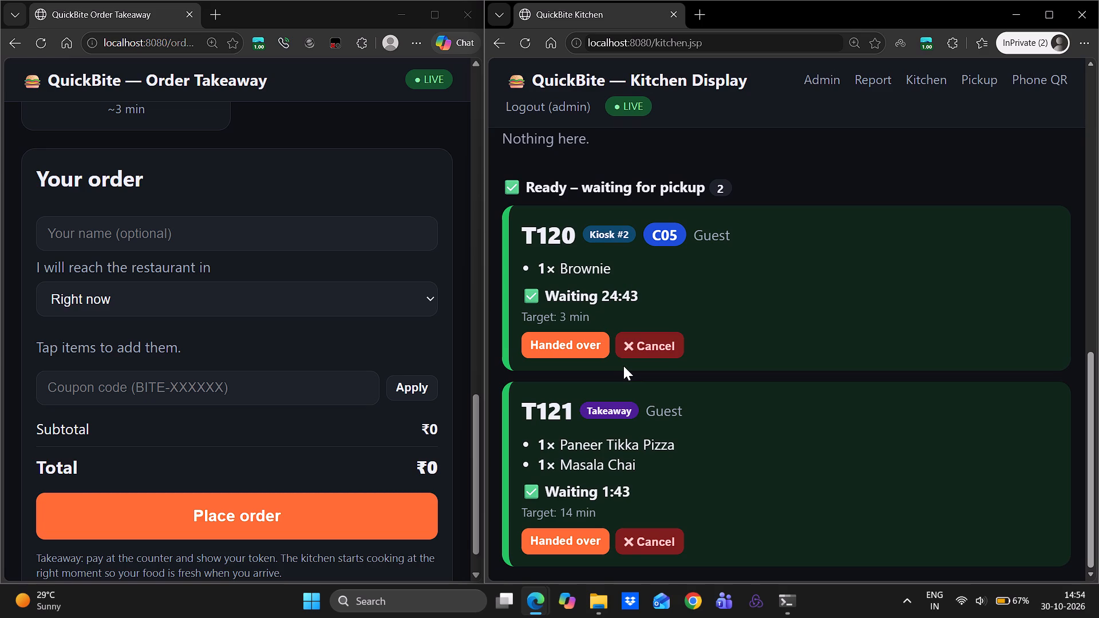
Return from the takeaway ordering page to the Welcome page and show the QR code for phones.
{"action": "scroll", "coordinate": [282, 298], "scroll_direction": "up", "scroll_amount": 3}
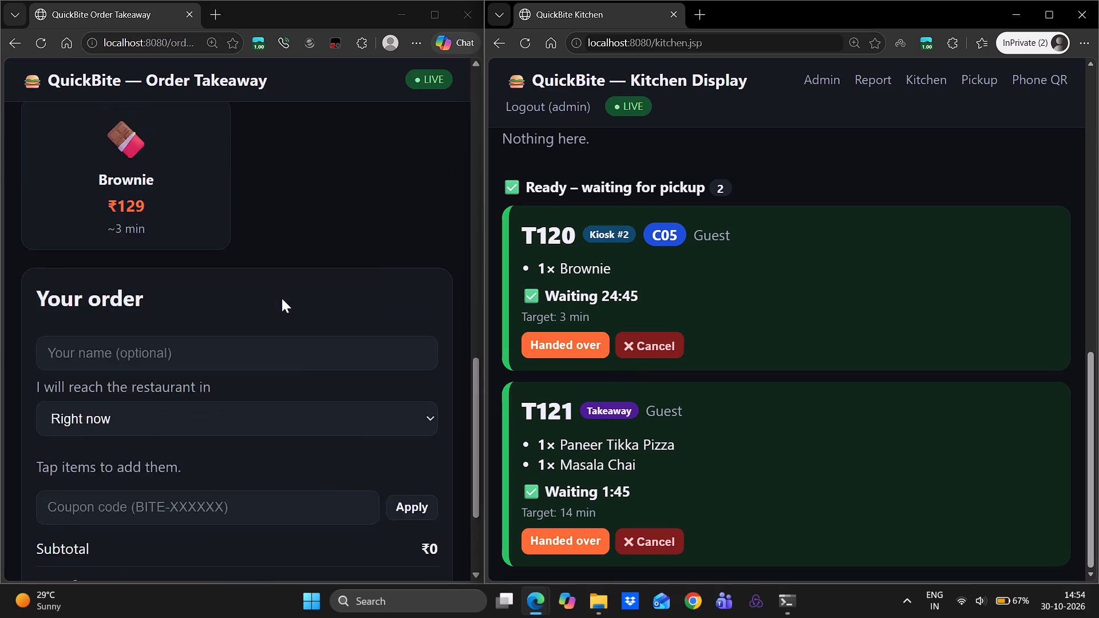
{"action": "scroll", "coordinate": [282, 298], "scroll_direction": "up", "scroll_amount": 1}
{"action": "left_click", "coordinate": [15, 50]}
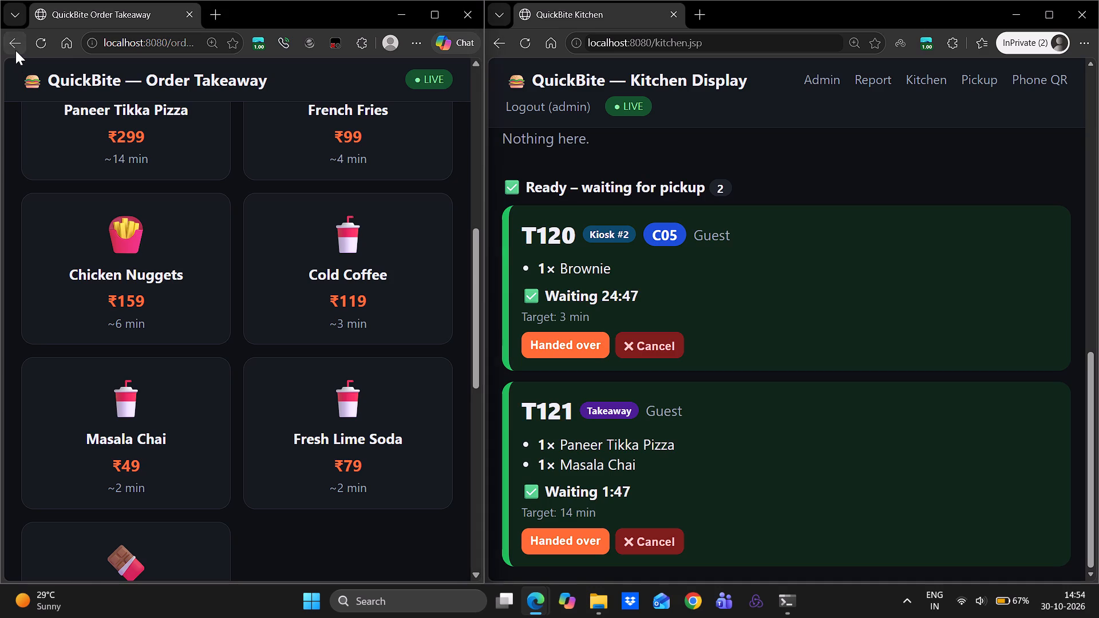
{"action": "scroll", "coordinate": [224, 359], "scroll_direction": "down", "scroll_amount": 3}
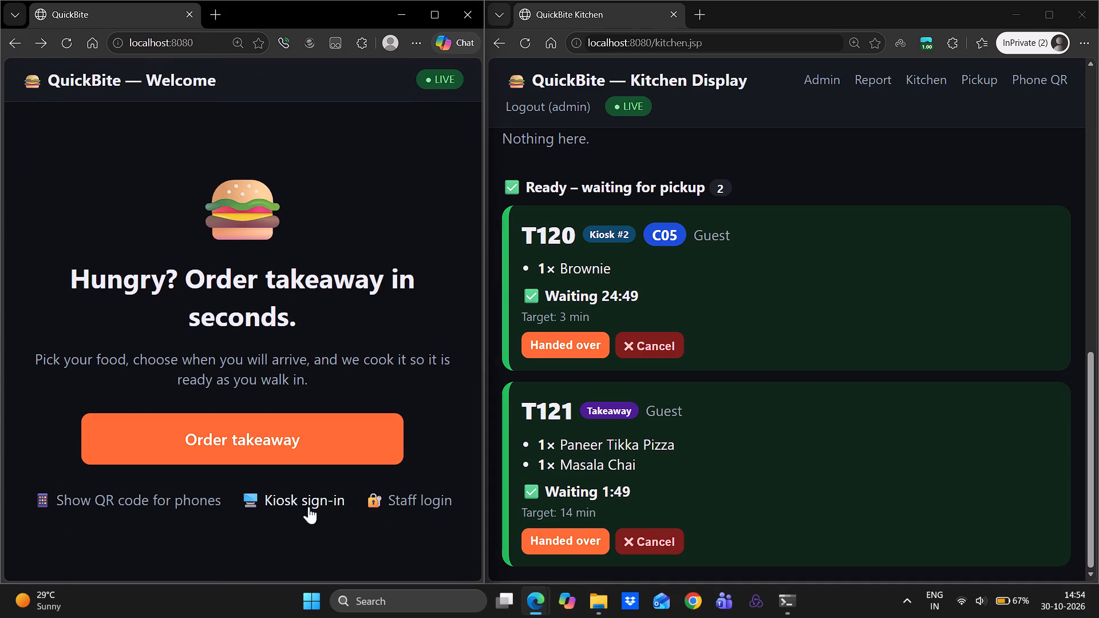
{"action": "left_click", "coordinate": [179, 504]}
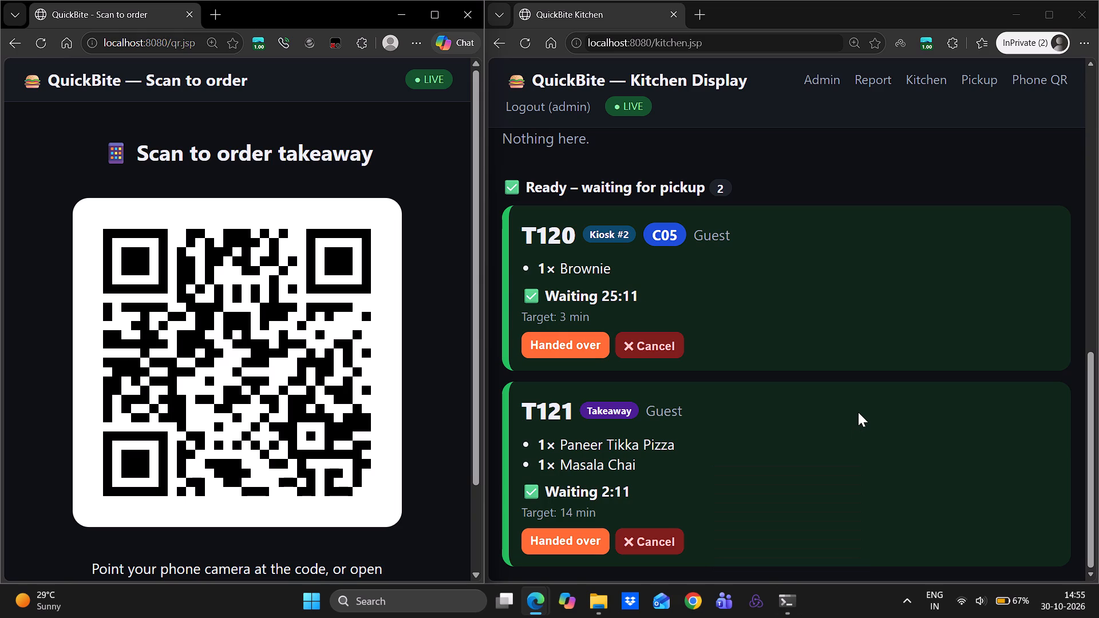
Open the Coupons section of the Admin Dashboard and examine the coupon statistics, review reward scheme and issued coupons.
{"action": "left_click", "coordinate": [828, 86]}
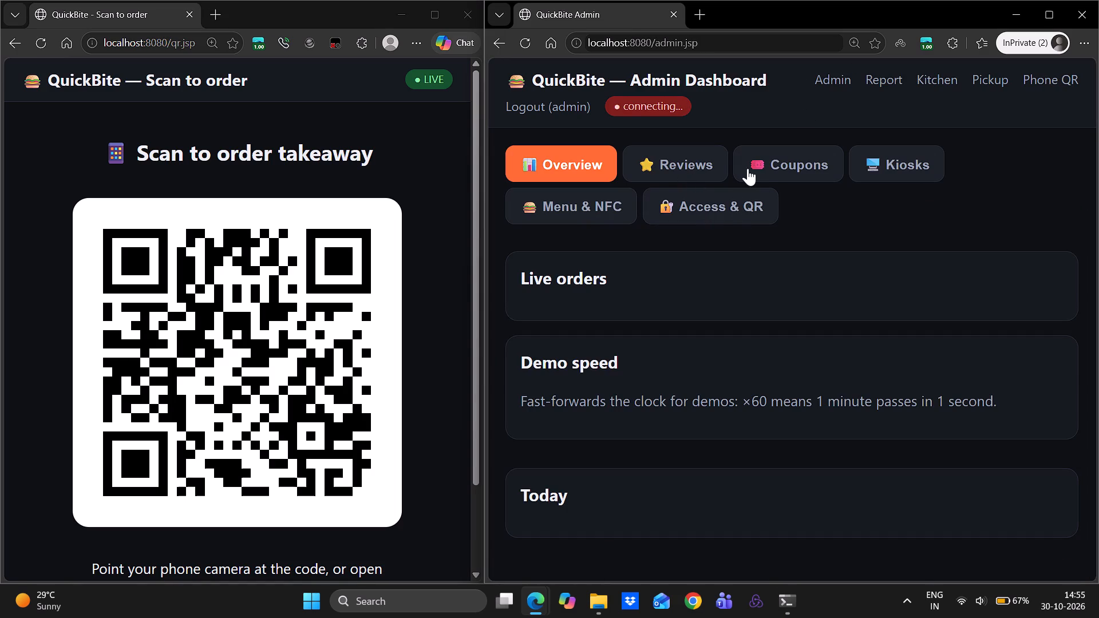
{"action": "left_click", "coordinate": [765, 168]}
{"action": "scroll", "coordinate": [798, 351], "scroll_direction": "down", "scroll_amount": 1}
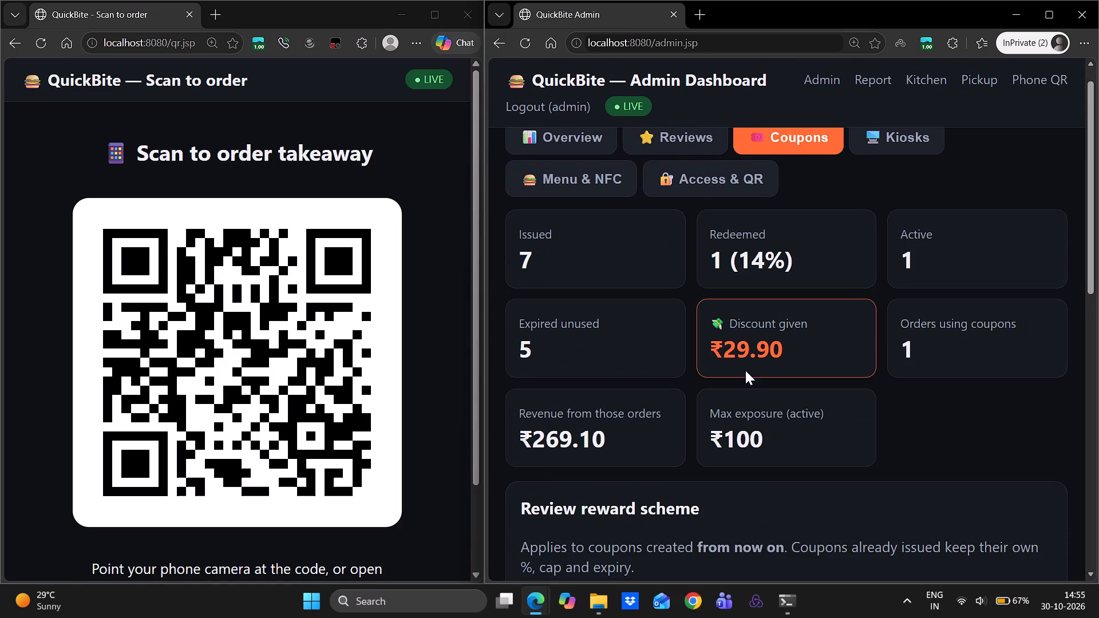
{"action": "scroll", "coordinate": [861, 356], "scroll_direction": "up", "scroll_amount": 3}
{"action": "scroll", "coordinate": [861, 356], "scroll_direction": "down", "scroll_amount": 3}
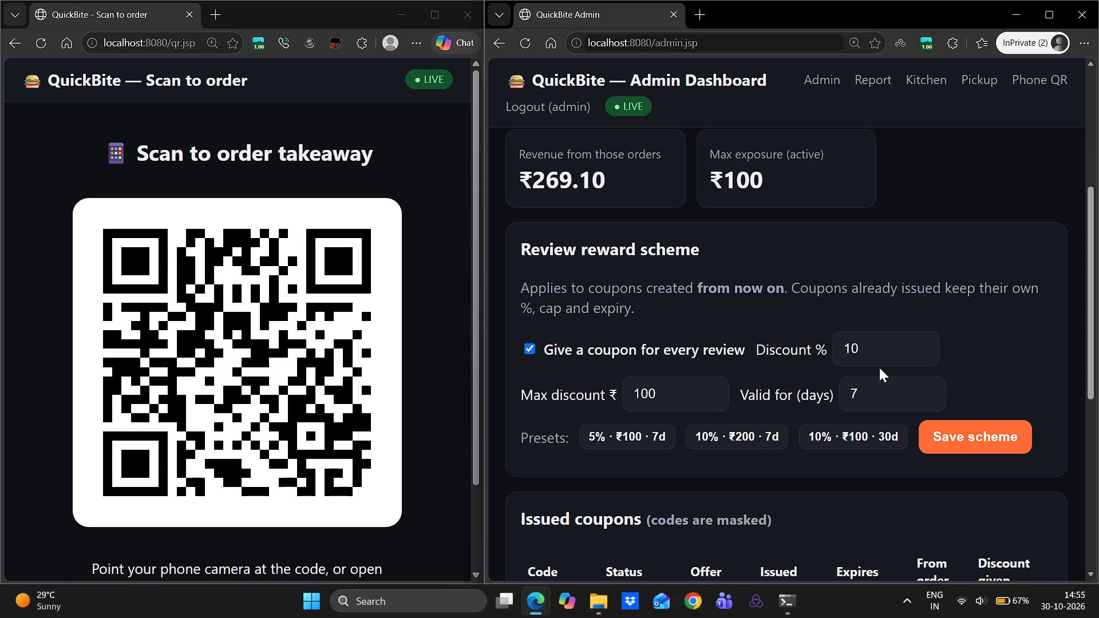
{"action": "scroll", "coordinate": [879, 367], "scroll_direction": "down", "scroll_amount": 1}
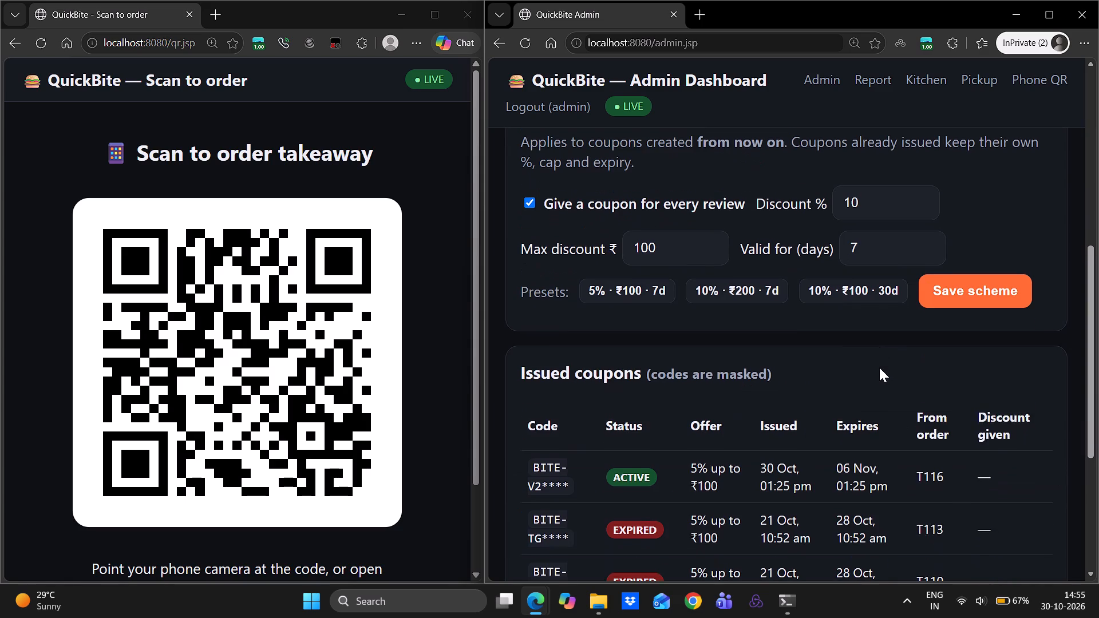
{"action": "scroll", "coordinate": [879, 367], "scroll_direction": "down", "scroll_amount": 1}
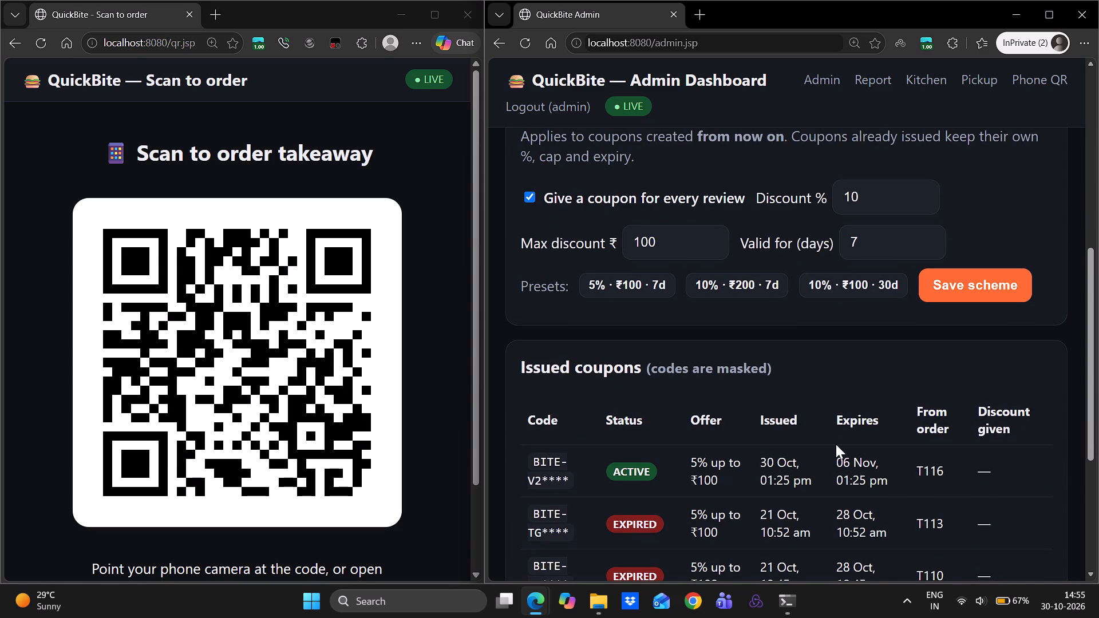
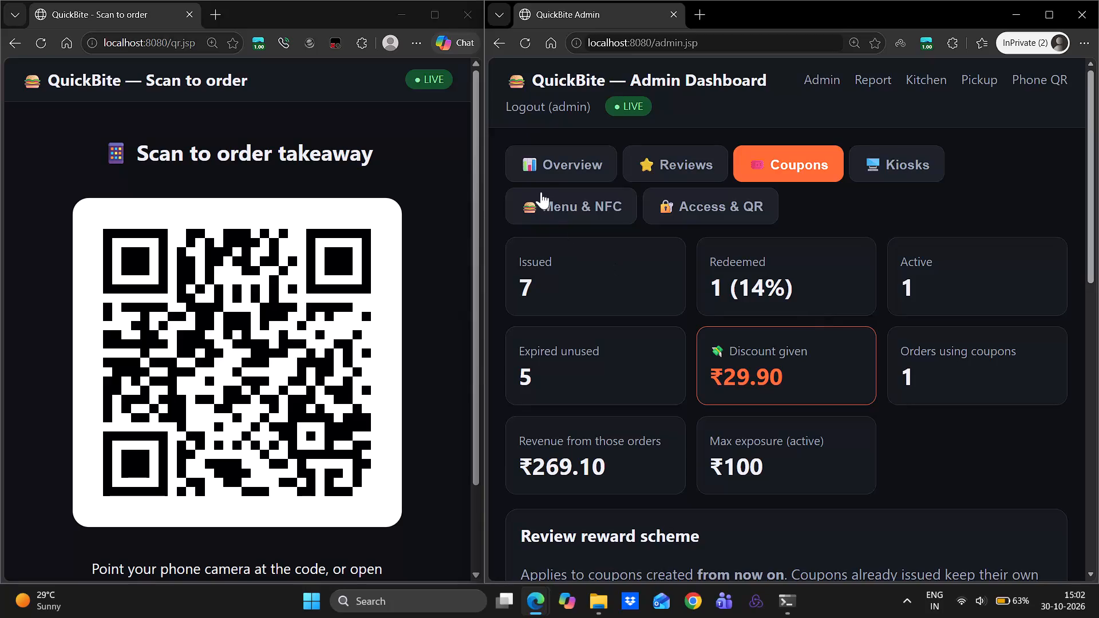
Compare the Admin Dashboard's Overview and Reviews sections, viewing the order statistics and customer ratings.
{"action": "left_click", "coordinate": [559, 170]}
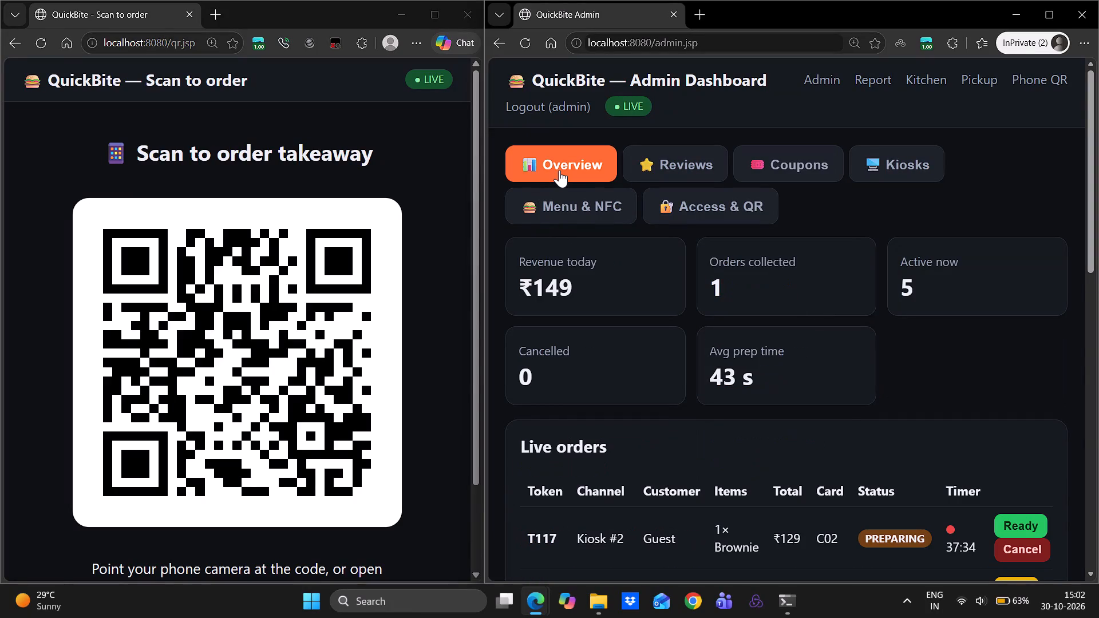
{"action": "left_click", "coordinate": [665, 160]}
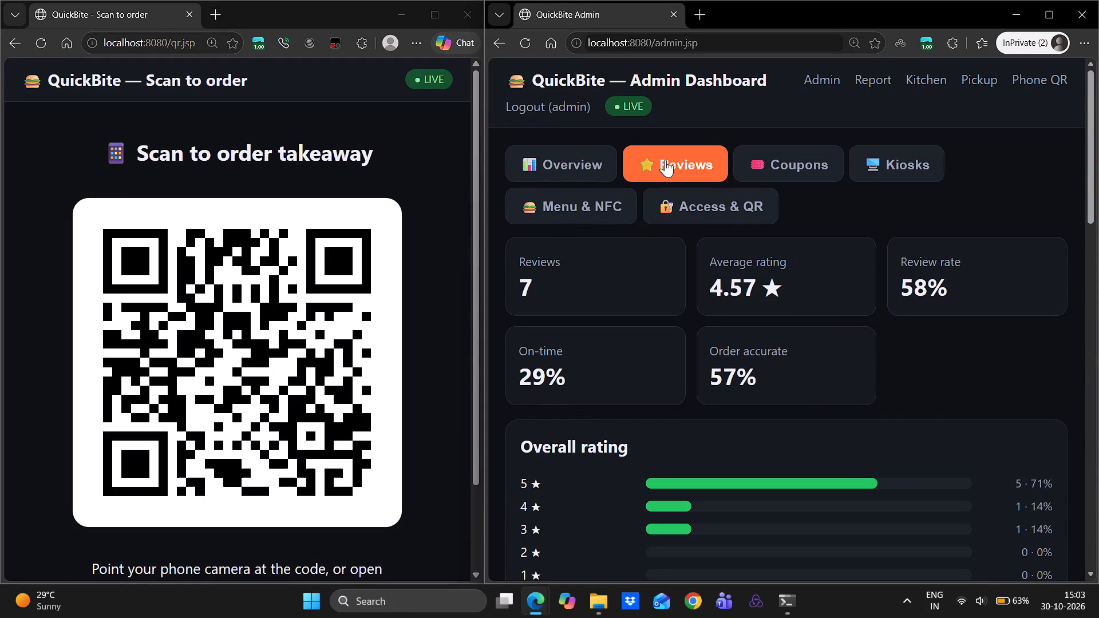
{"action": "left_click", "coordinate": [776, 161]}
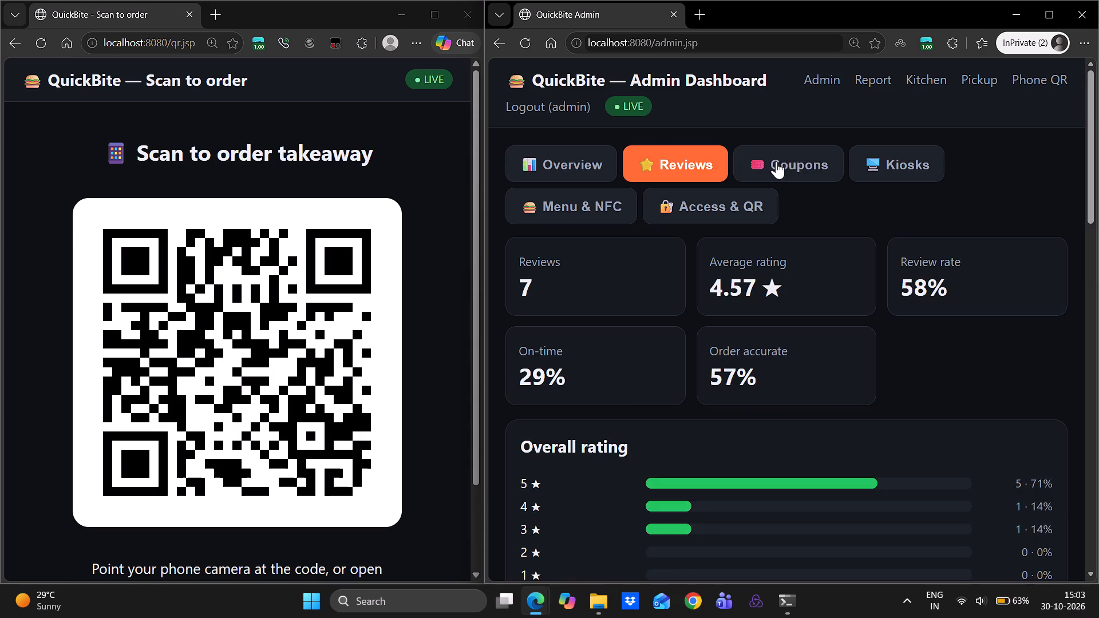
{"action": "left_click", "coordinate": [568, 166]}
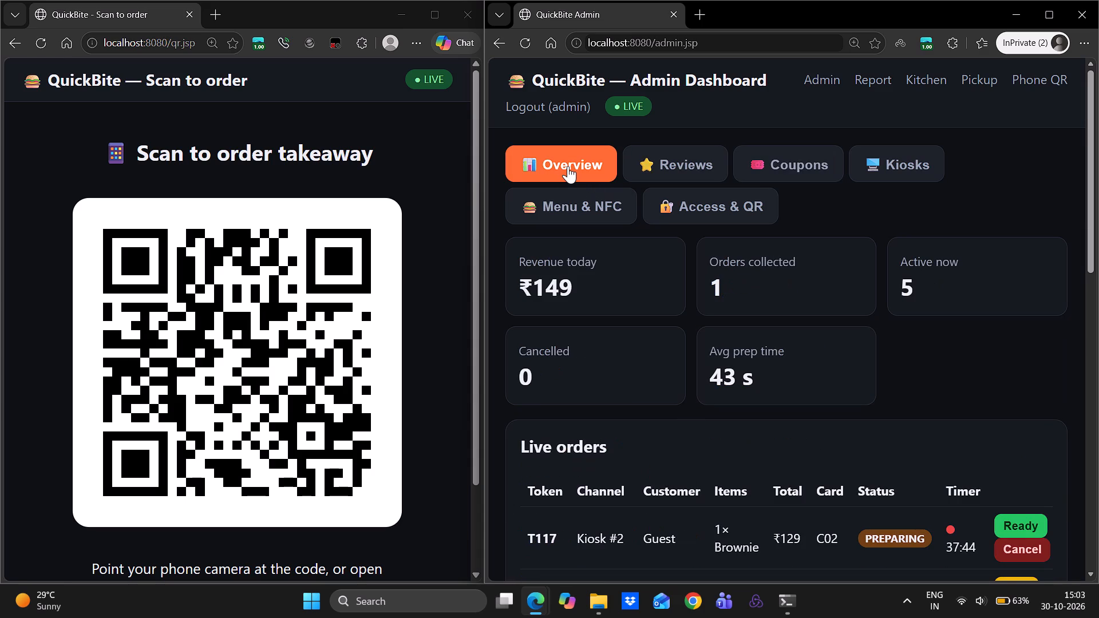
{"action": "left_click", "coordinate": [662, 172]}
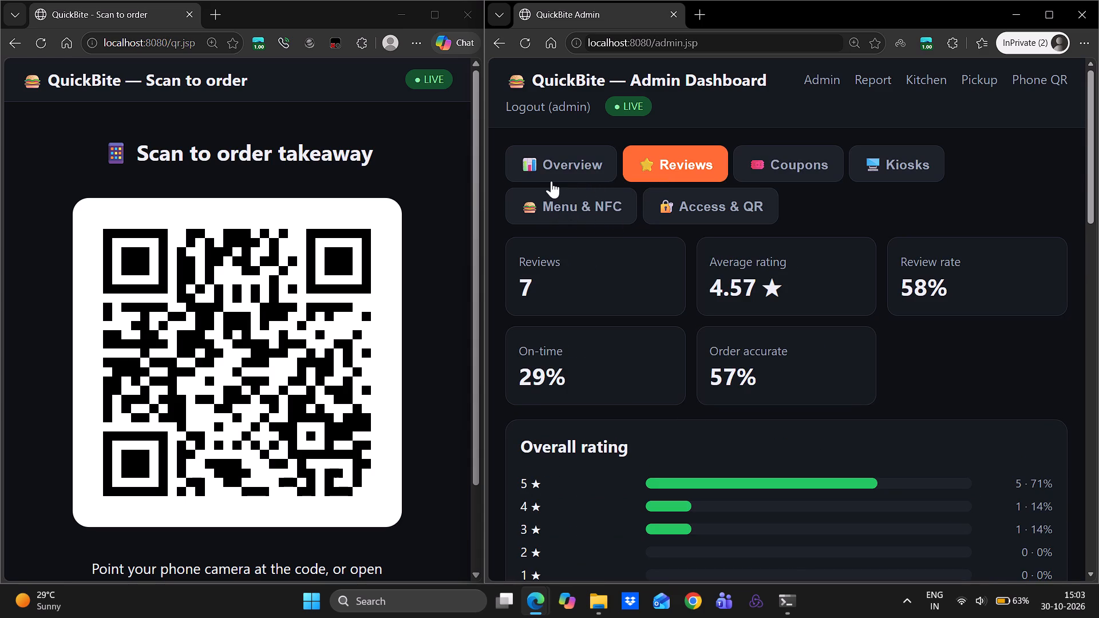
Open the Group 1 QuickBite micro-project report PDF from the MP project's Create folder in File Explorer and view it full-screen.
{"action": "left_click", "coordinate": [216, 6]}
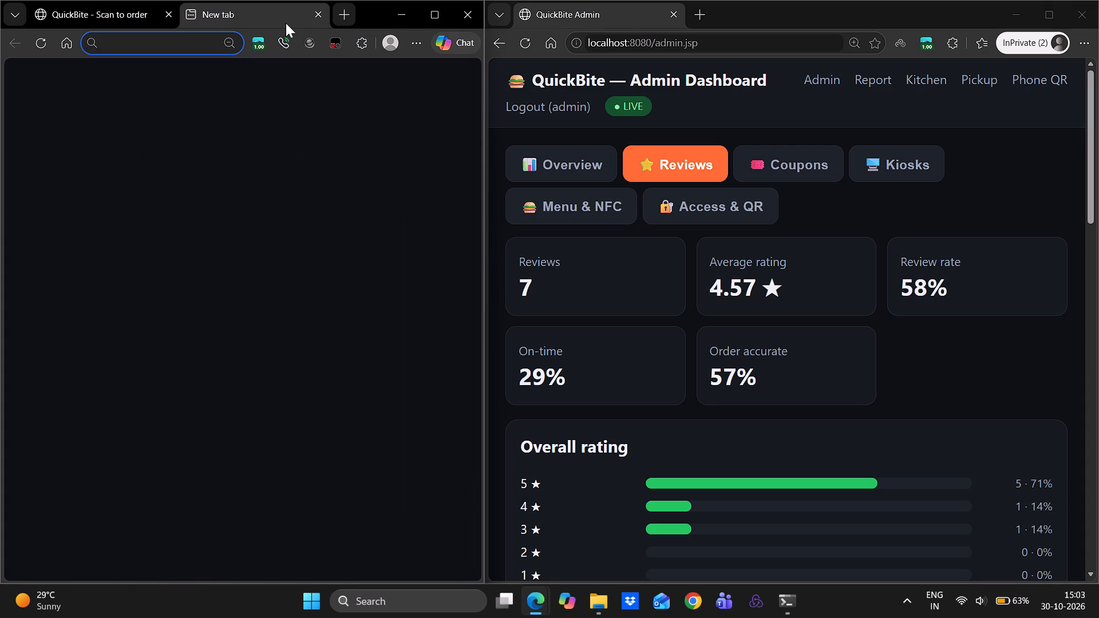
{"action": "left_click", "coordinate": [318, 9]}
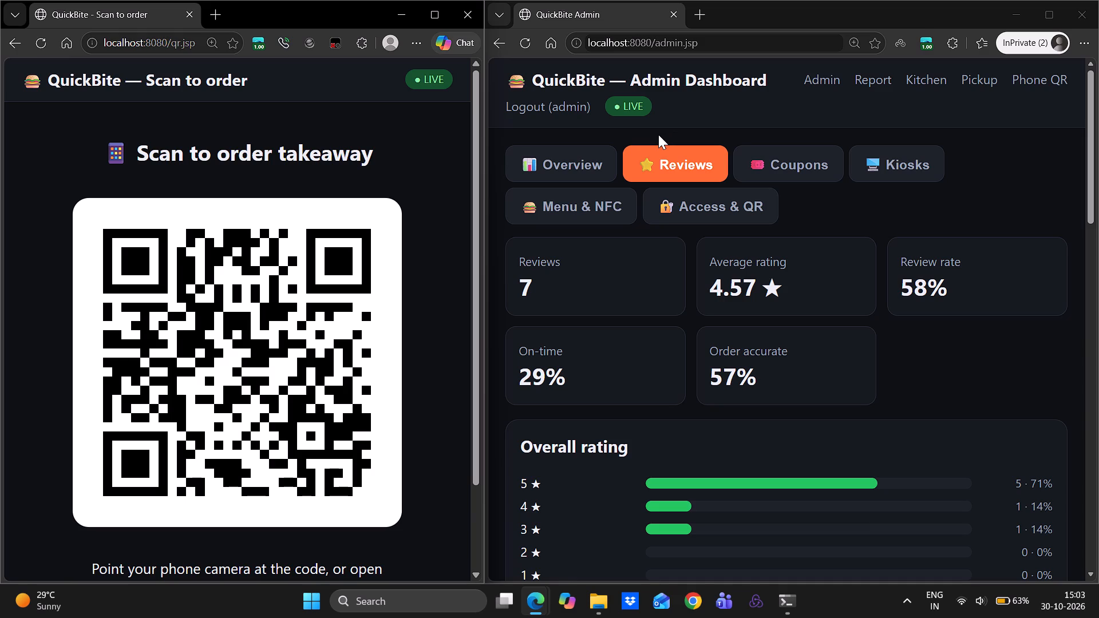
{"action": "left_click", "coordinate": [603, 597]}
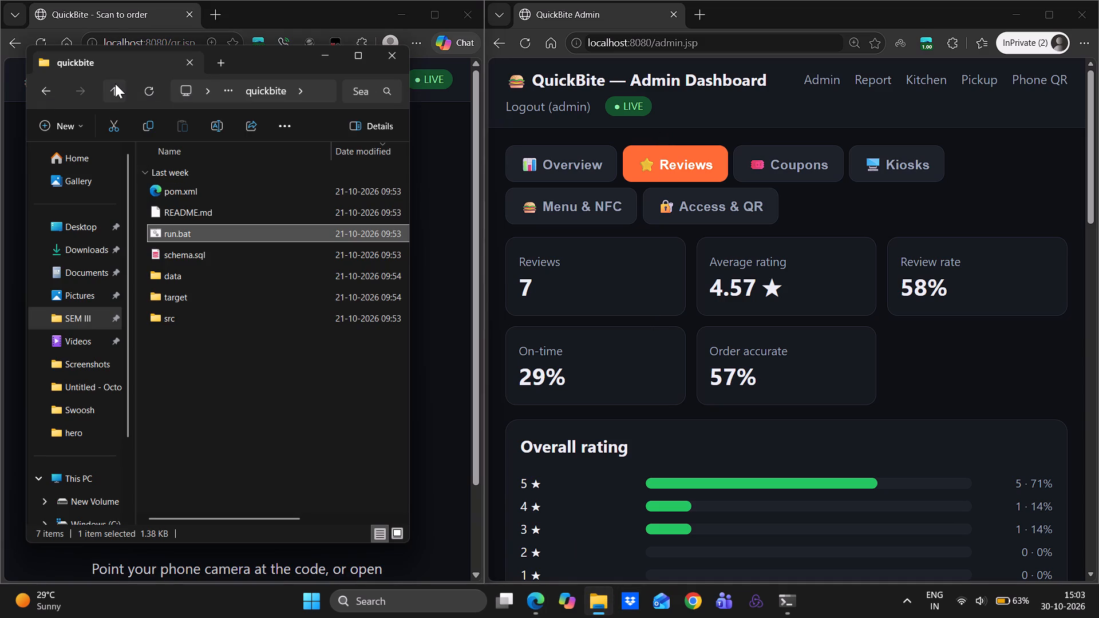
{"action": "left_click", "coordinate": [115, 84]}
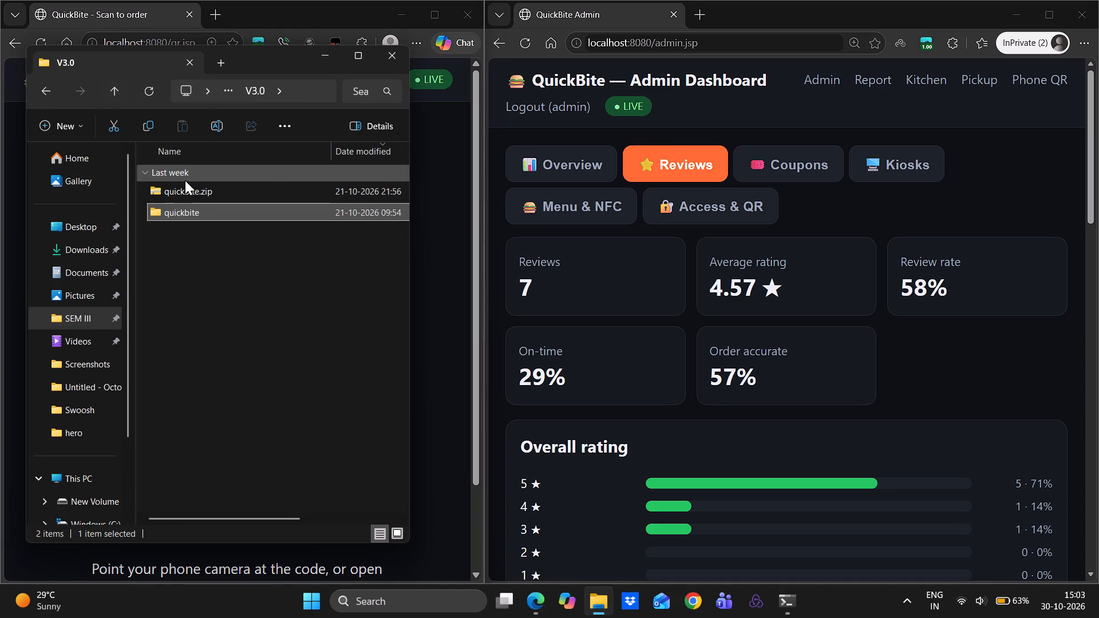
{"action": "left_click", "coordinate": [113, 94]}
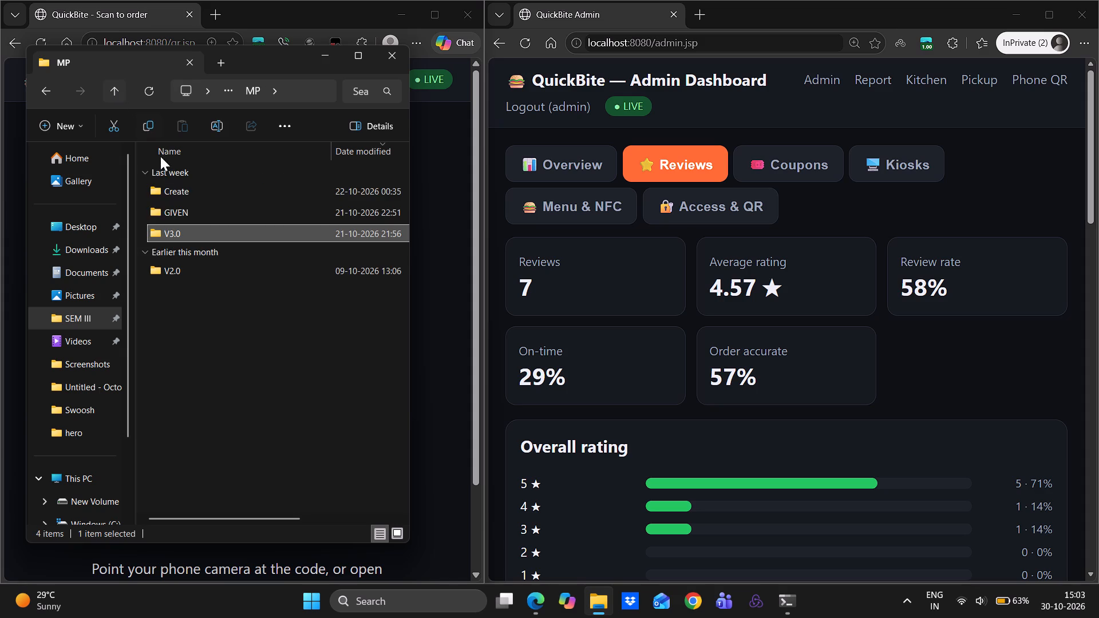
{"action": "triple_click", "coordinate": [183, 195]}
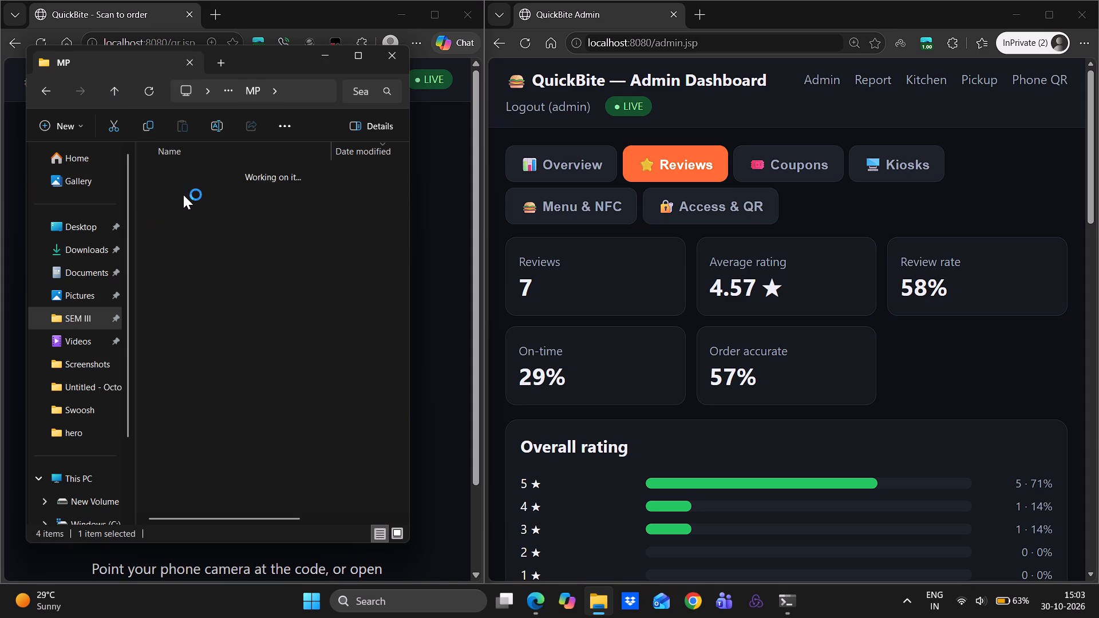
{"action": "double_click", "coordinate": [183, 195]}
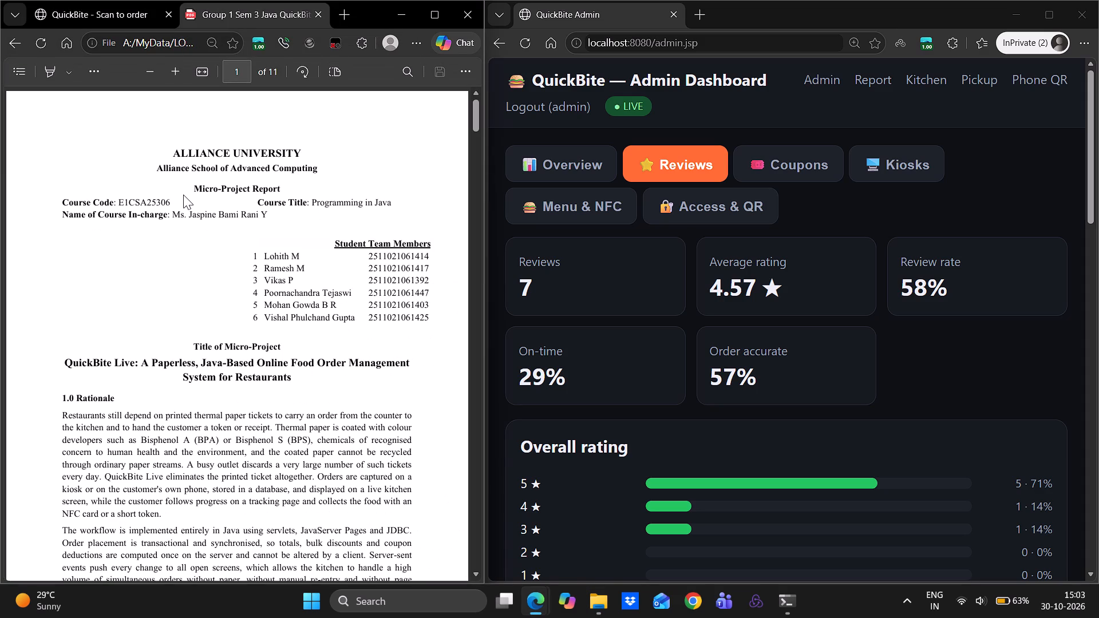
{"action": "left_click", "coordinate": [434, 19]}
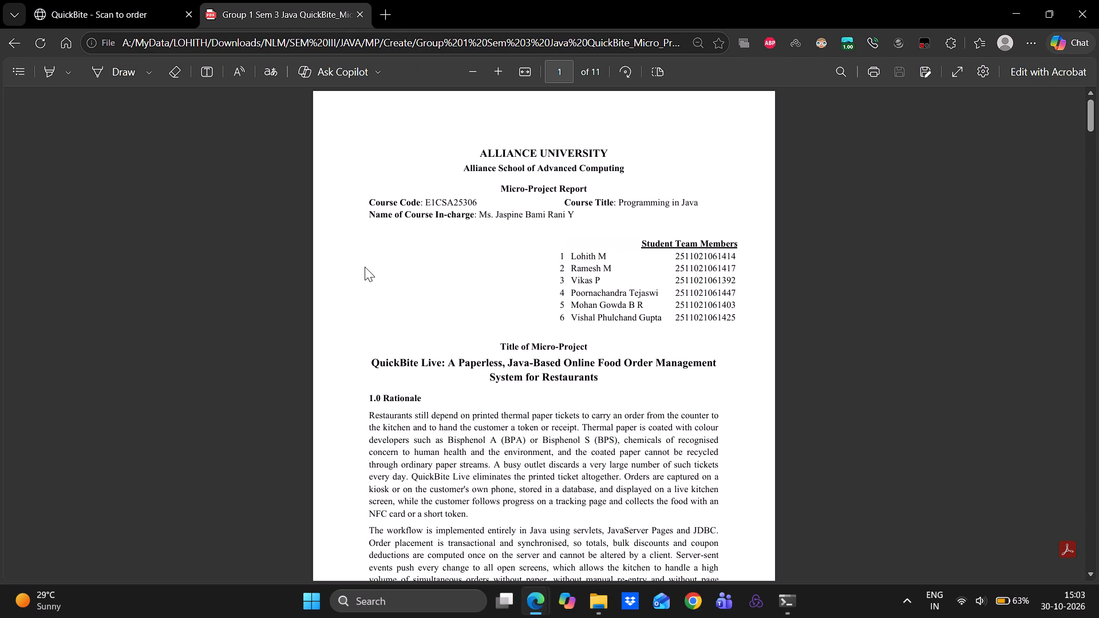
Show the report briefly beside the Create folder, restore it to full width, and close the PDF.
{"action": "key", "text": "alt+Tab"}
{"action": "key", "text": "super+Left"}
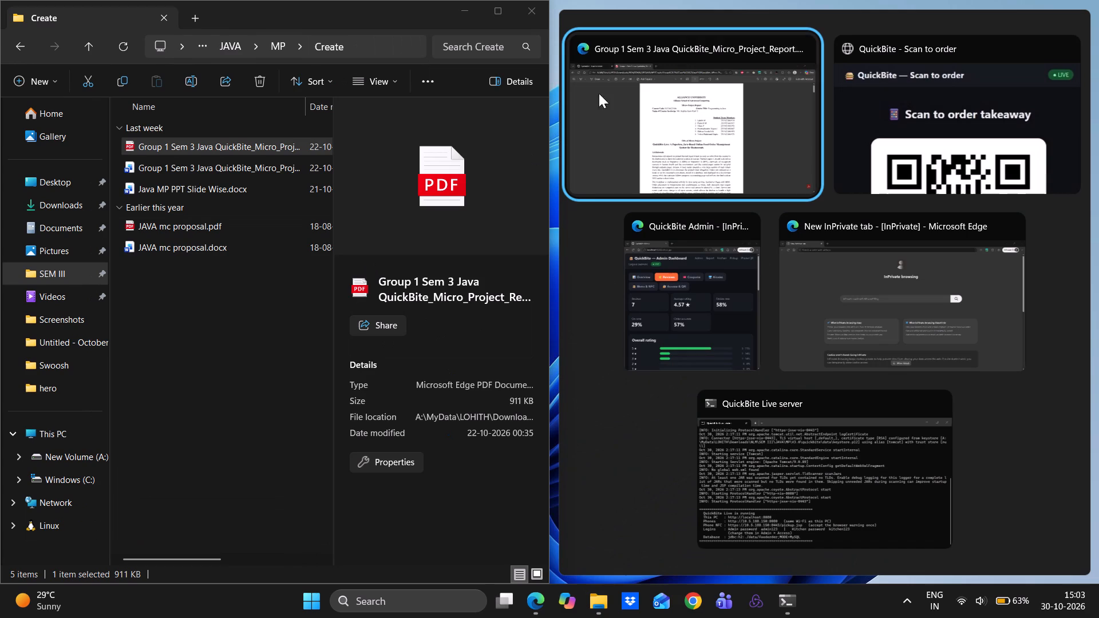
{"action": "left_click", "coordinate": [705, 92]}
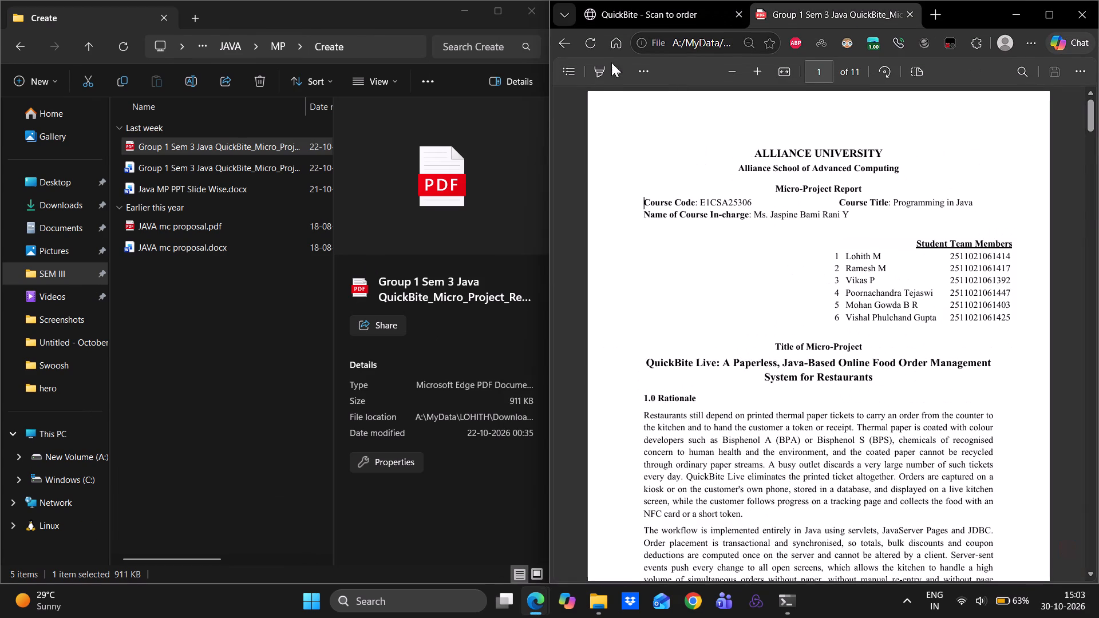
{"action": "left_click", "coordinate": [1061, 15]}
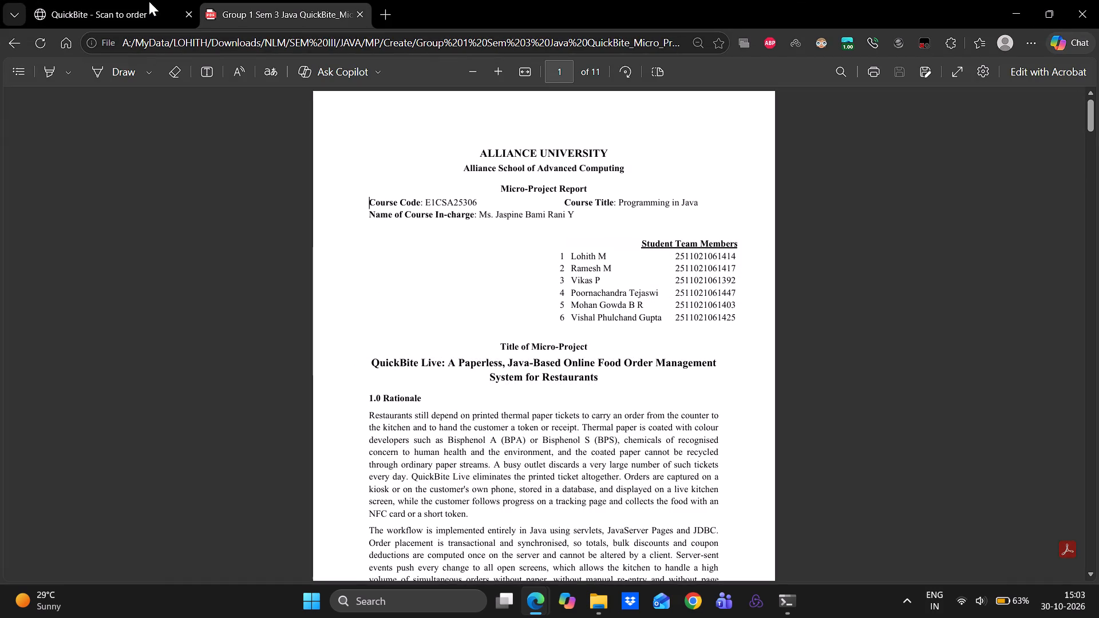
{"action": "left_click", "coordinate": [145, 0]}
{"action": "left_click", "coordinate": [360, 14]}
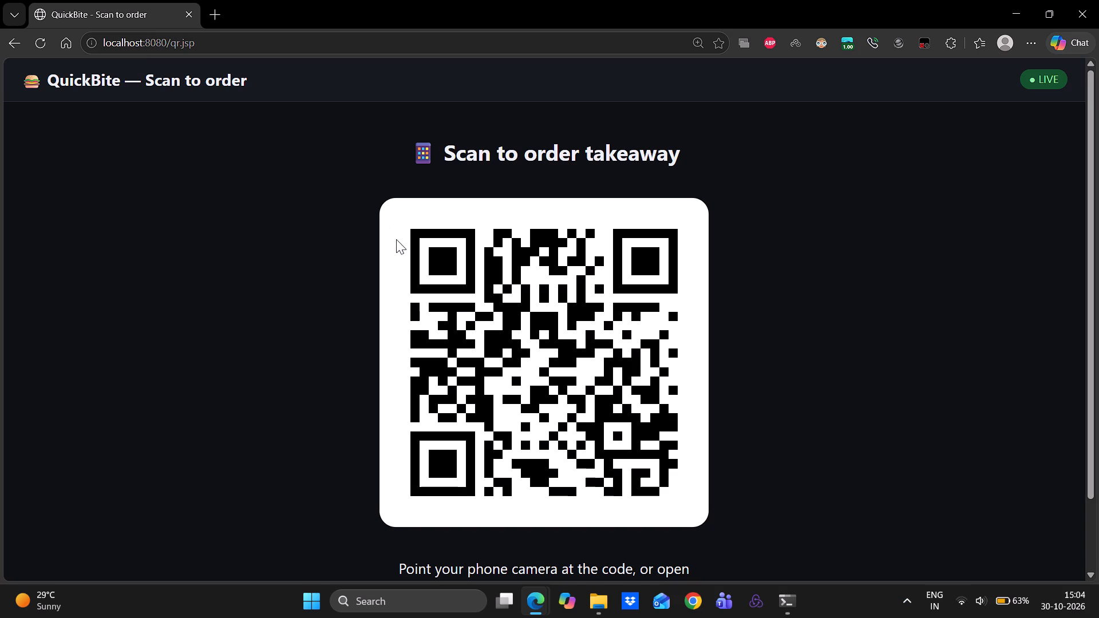
Examine the QuickBite Live server's build and startup log and its access addresses in the terminal window.
{"action": "left_click", "coordinate": [783, 611]}
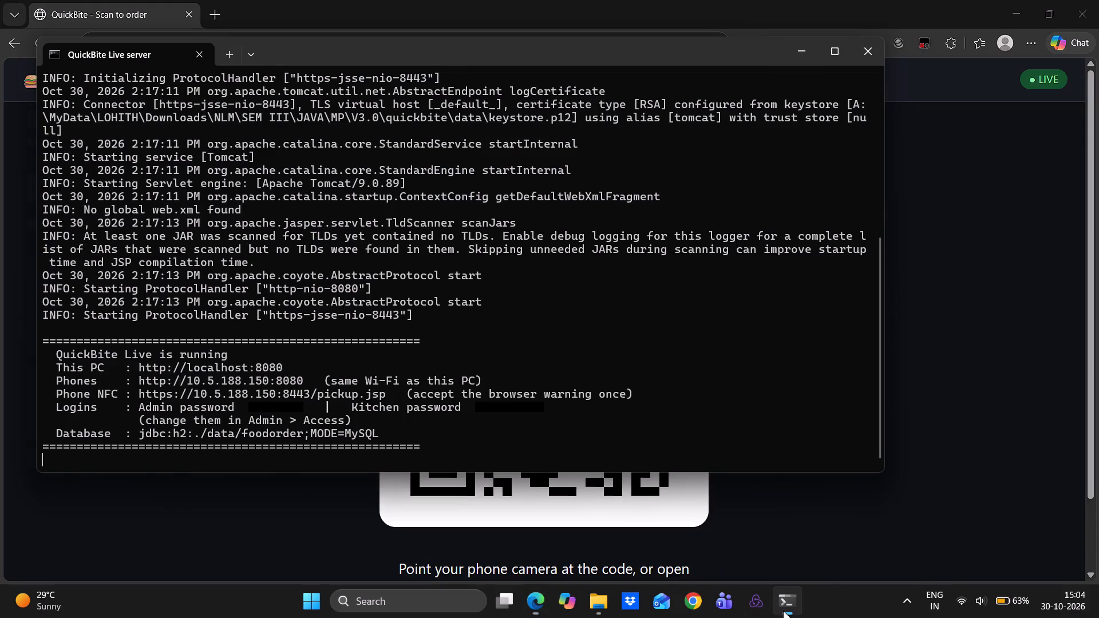
{"action": "scroll", "coordinate": [360, 352], "scroll_direction": "down", "scroll_amount": 3}
{"action": "scroll", "coordinate": [333, 309], "scroll_direction": "up", "scroll_amount": 1, "text": "ctrl"}
{"action": "scroll", "coordinate": [333, 309], "scroll_direction": "down", "scroll_amount": 1}
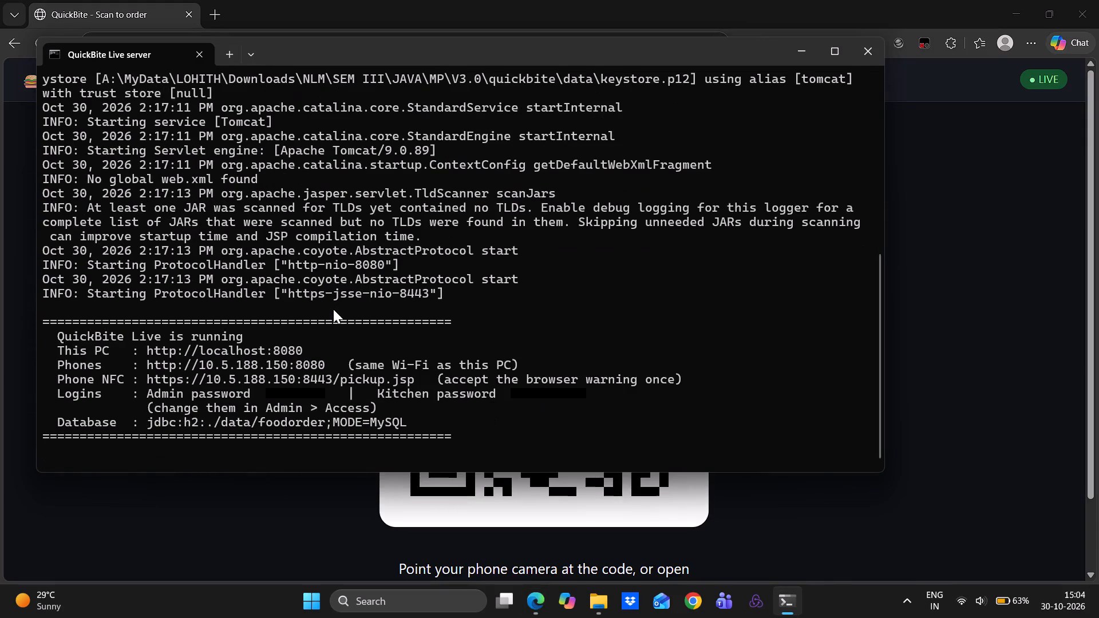
{"action": "scroll", "coordinate": [333, 309], "scroll_direction": "down", "scroll_amount": 1}
{"action": "scroll", "coordinate": [424, 265], "scroll_direction": "up", "scroll_amount": 2}
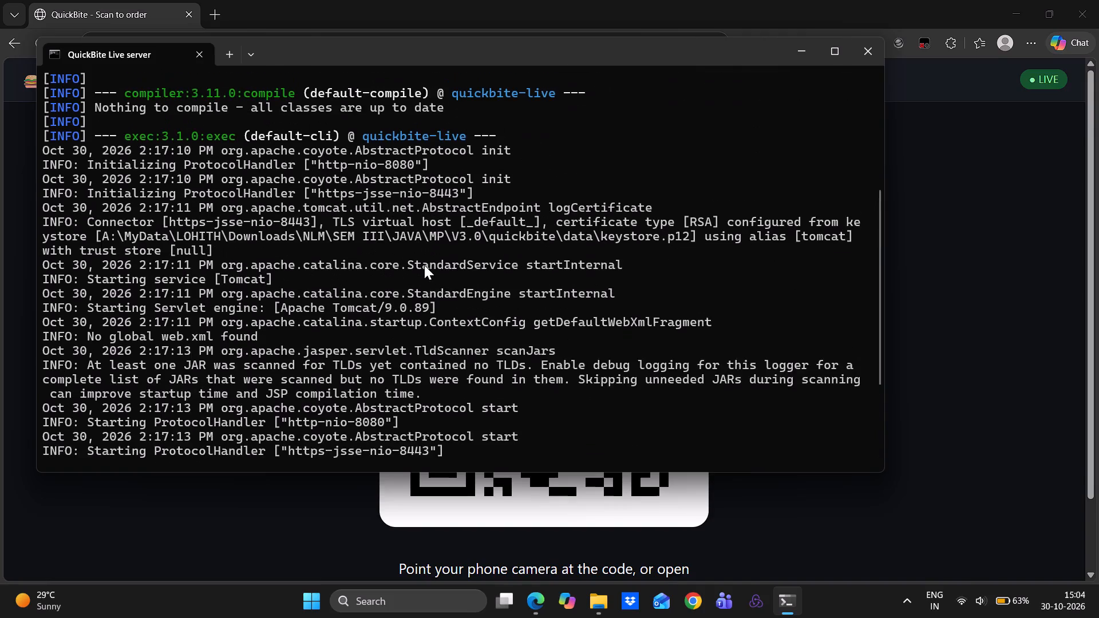
{"action": "scroll", "coordinate": [424, 265], "scroll_direction": "up", "scroll_amount": 3}
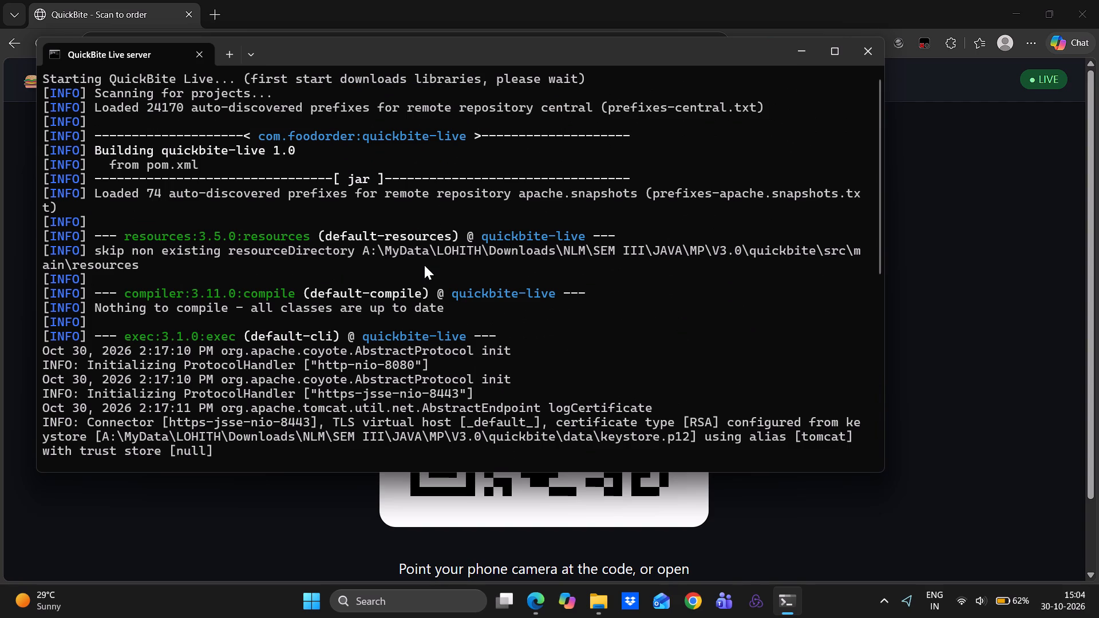
{"action": "left_click", "coordinate": [998, 311]}
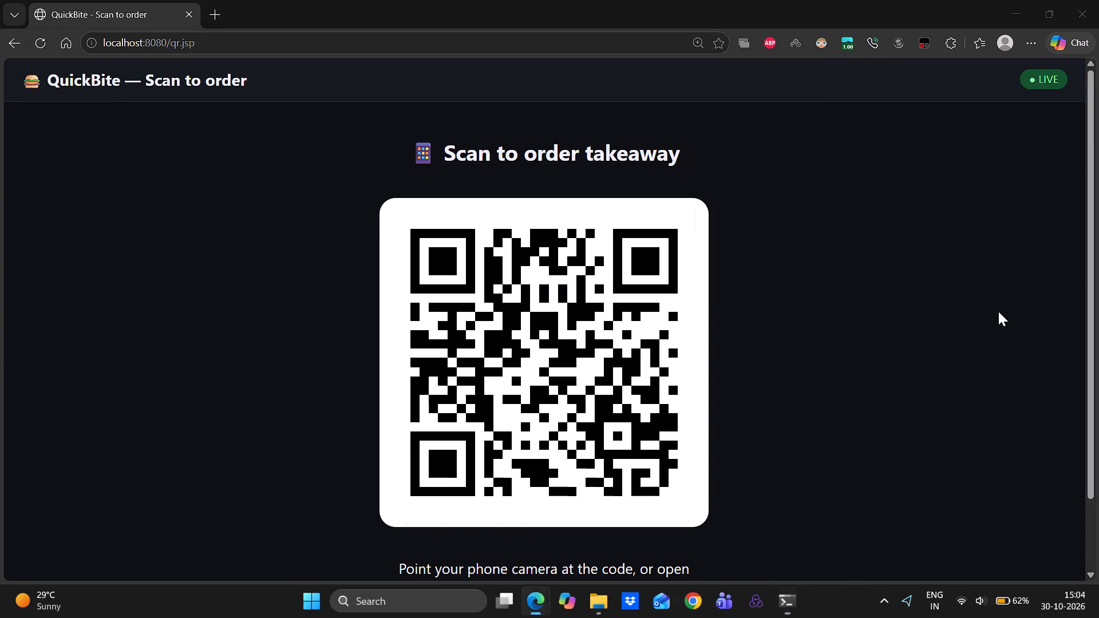
Return from the Scan to order page to the Welcome page.
{"action": "scroll", "coordinate": [60, 105], "scroll_direction": "up", "scroll_amount": 1}
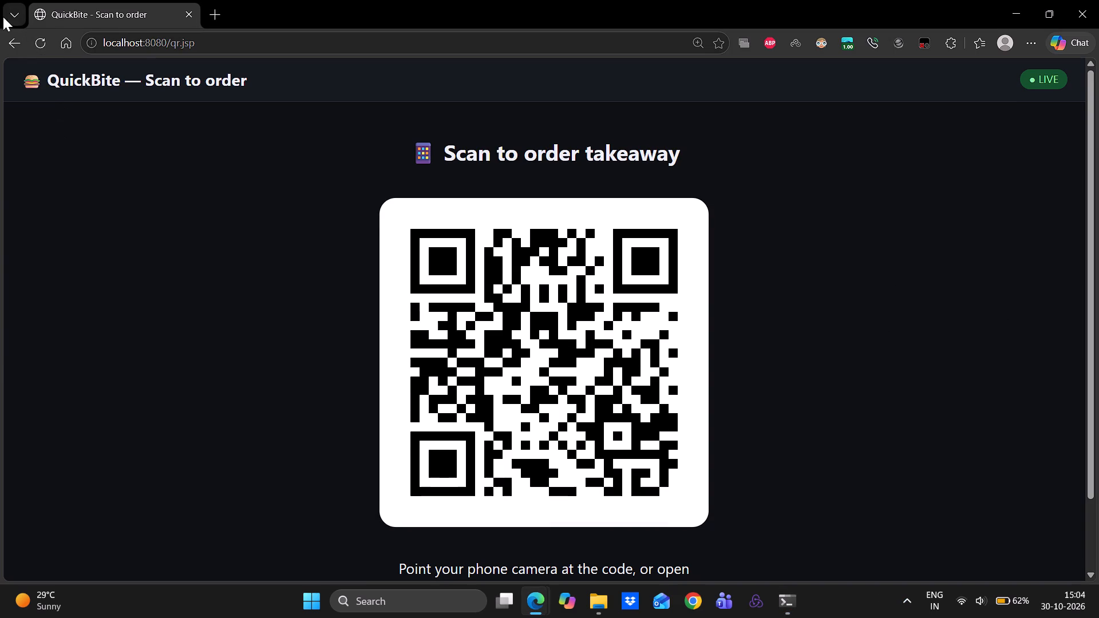
{"action": "left_click", "coordinate": [7, 43]}
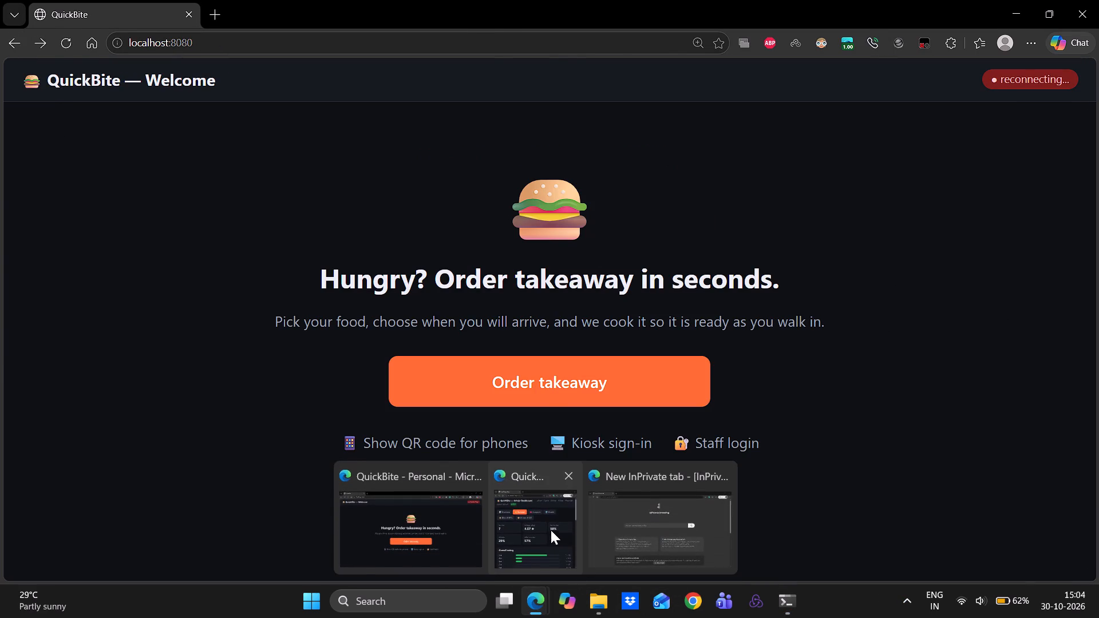
Switch to the Admin Dashboard window and review the menu availability list and the Overview's live orders.
{"action": "left_click", "coordinate": [548, 527]}
{"action": "left_click", "coordinate": [565, 208]}
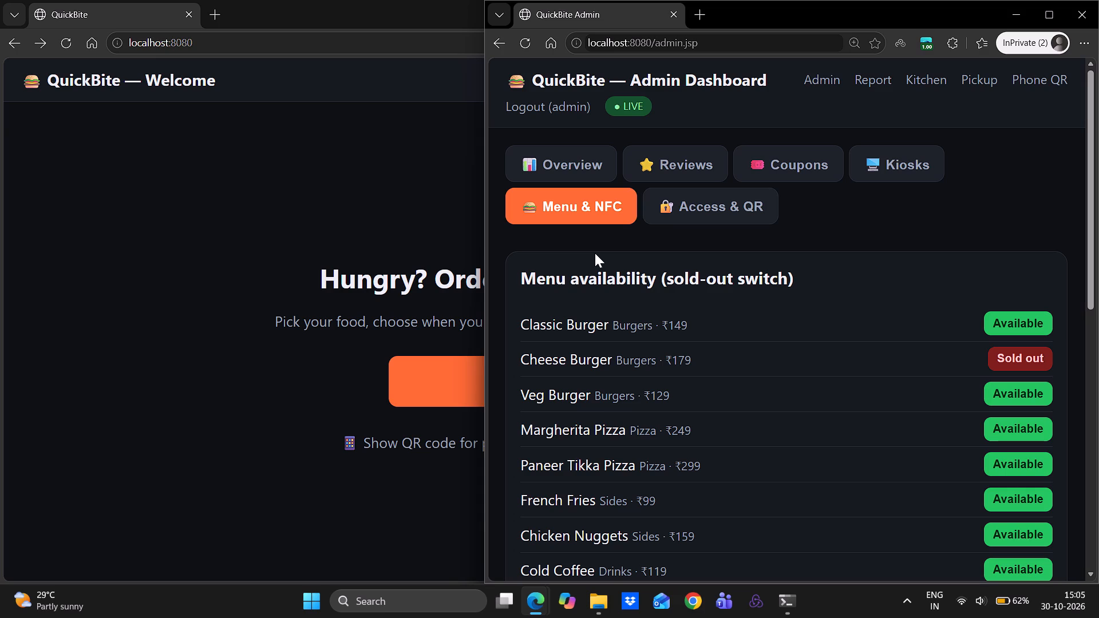
{"action": "left_click", "coordinate": [564, 157]}
{"action": "scroll", "coordinate": [614, 344], "scroll_direction": "down", "scroll_amount": 3}
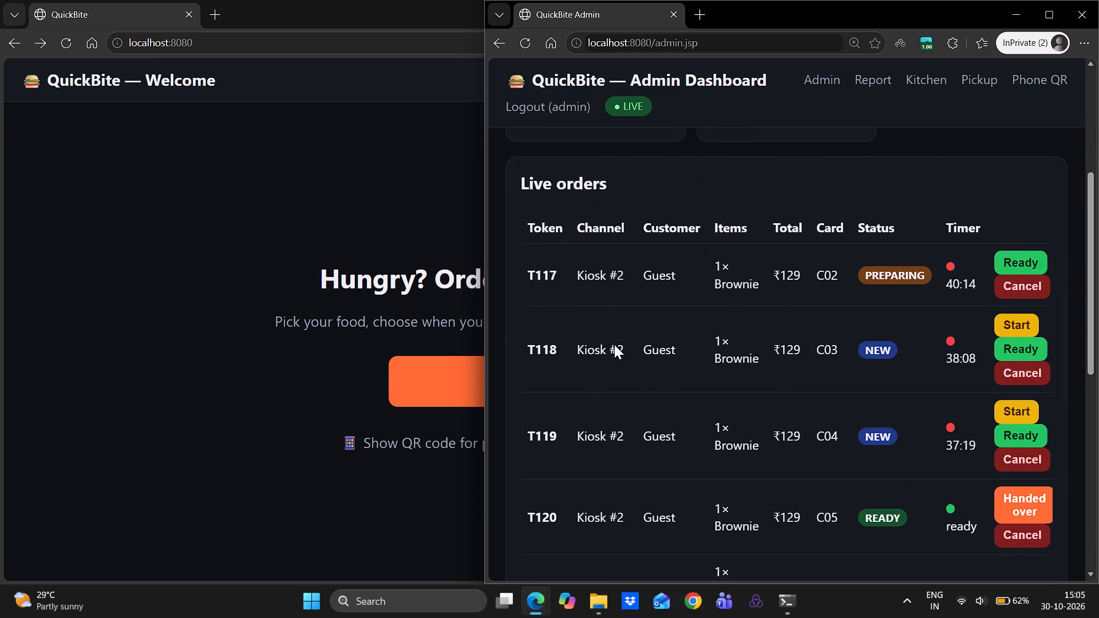
{"action": "scroll", "coordinate": [614, 344], "scroll_direction": "down", "scroll_amount": 2}
{"action": "scroll", "coordinate": [611, 363], "scroll_direction": "up", "scroll_amount": 5}
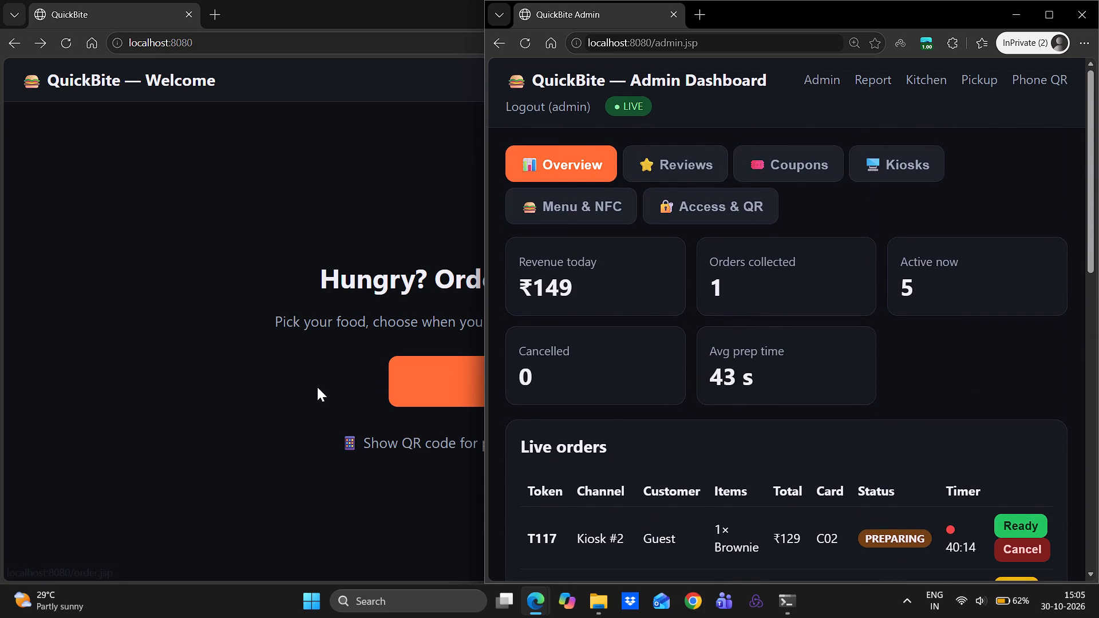
Arrange the Welcome page beside the Admin Dashboard and place a takeaway order for one Classic Burger.
{"action": "left_click", "coordinate": [352, 247]}
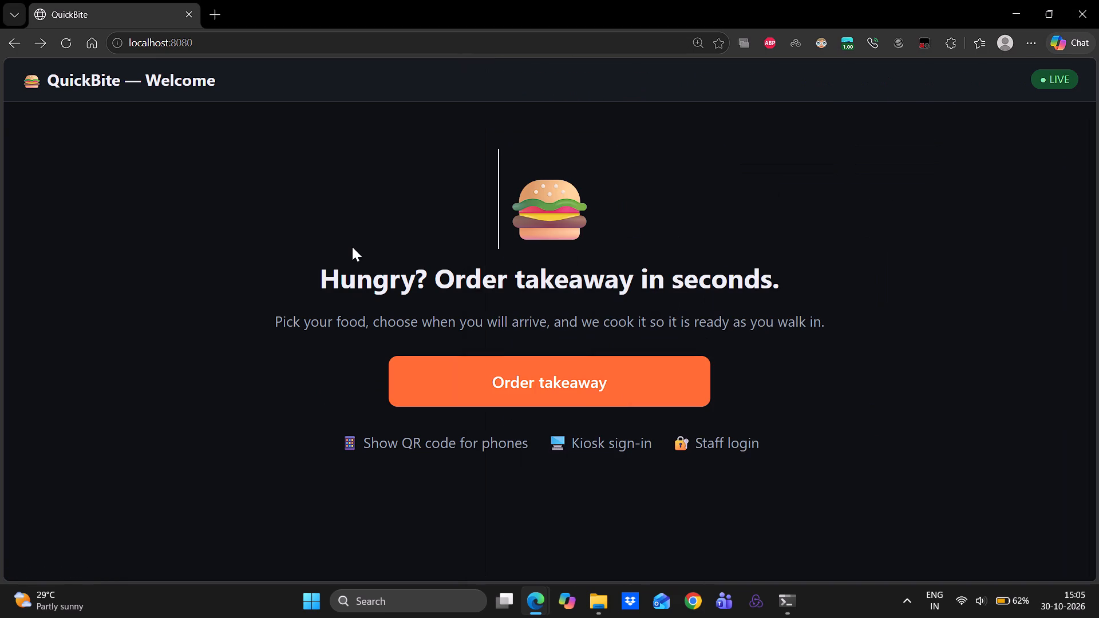
{"action": "key", "text": "super+Left"}
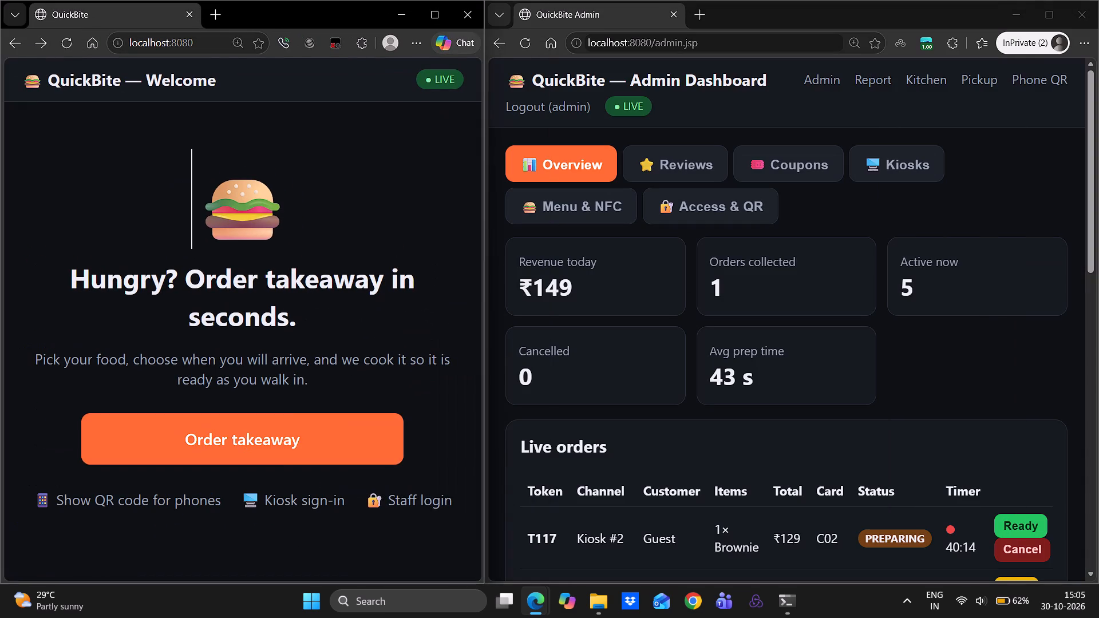
{"action": "left_click", "coordinate": [275, 443]}
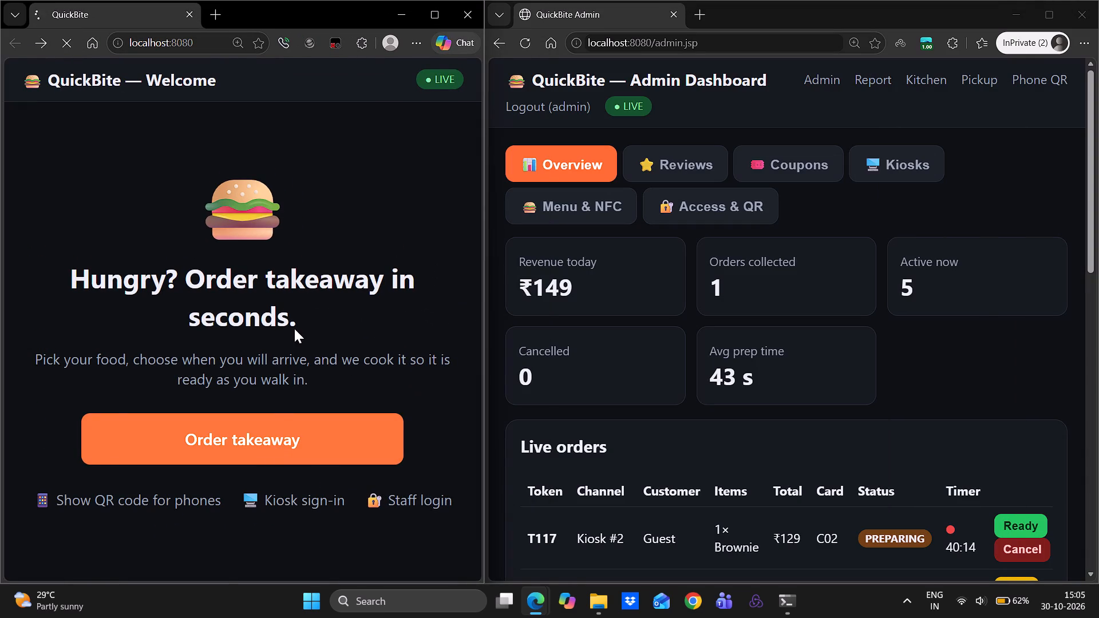
{"action": "left_click", "coordinate": [179, 327]}
{"action": "scroll", "coordinate": [179, 327], "scroll_direction": "down", "scroll_amount": 8}
{"action": "scroll", "coordinate": [193, 426], "scroll_direction": "down", "scroll_amount": 3}
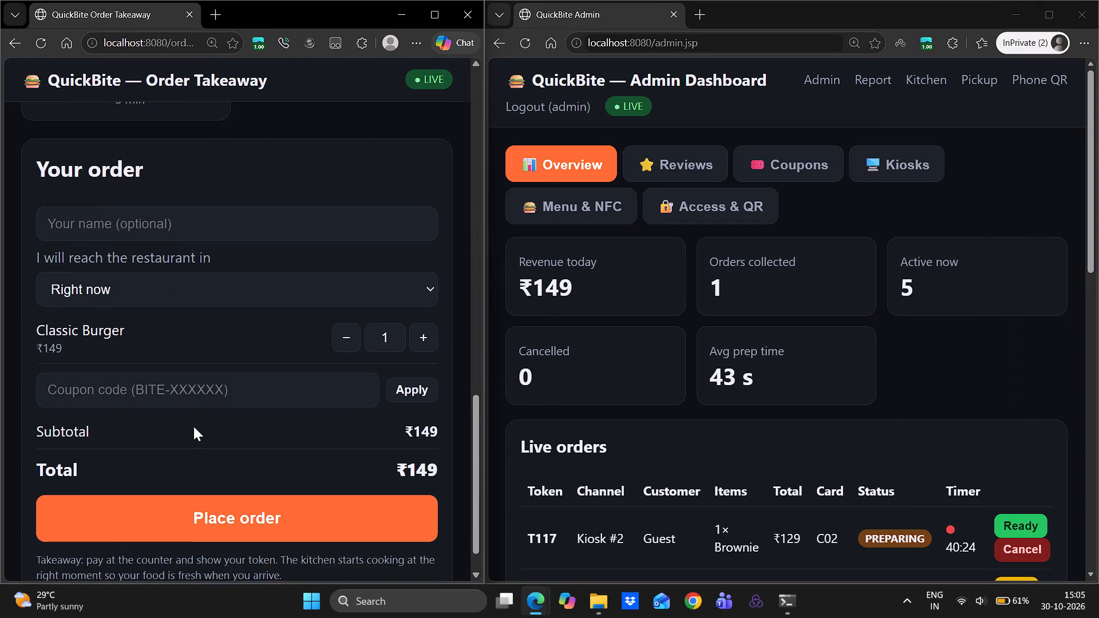
{"action": "left_click", "coordinate": [239, 488]}
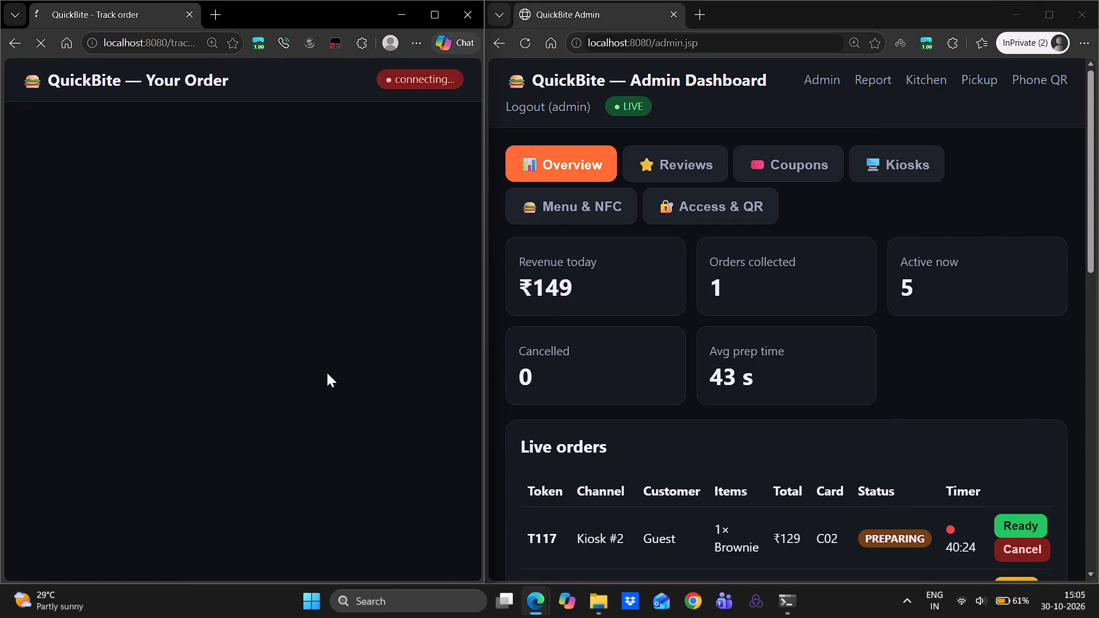
Open the Menu & NFC section of the Admin Dashboard to view the menu availability switches.
{"action": "left_click", "coordinate": [585, 206]}
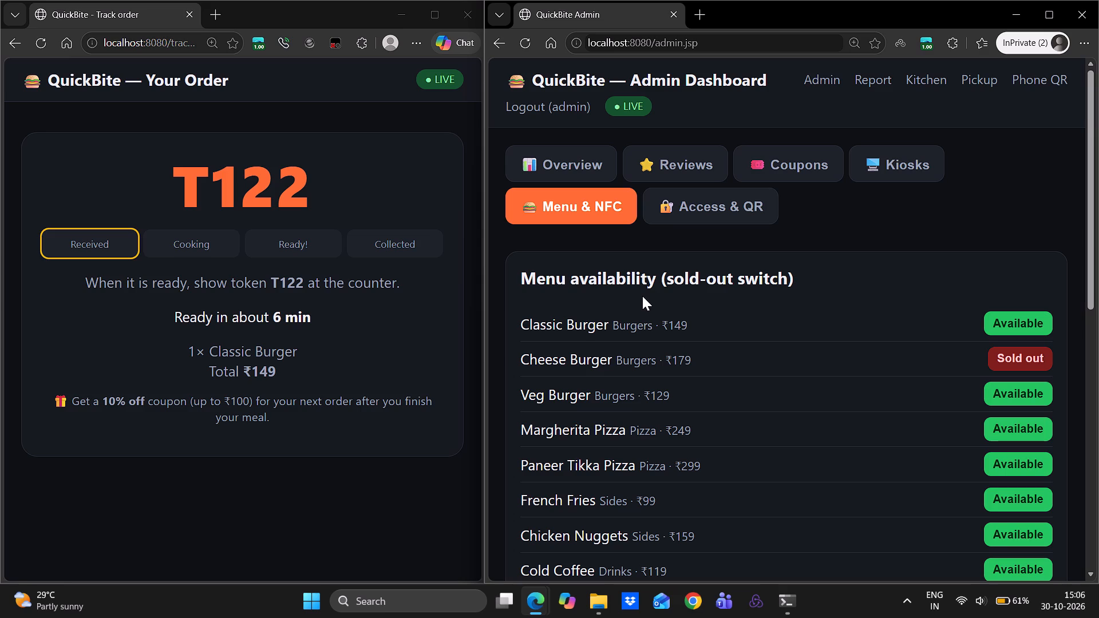
{"action": "scroll", "coordinate": [859, 253], "scroll_direction": "up", "scroll_amount": 7}
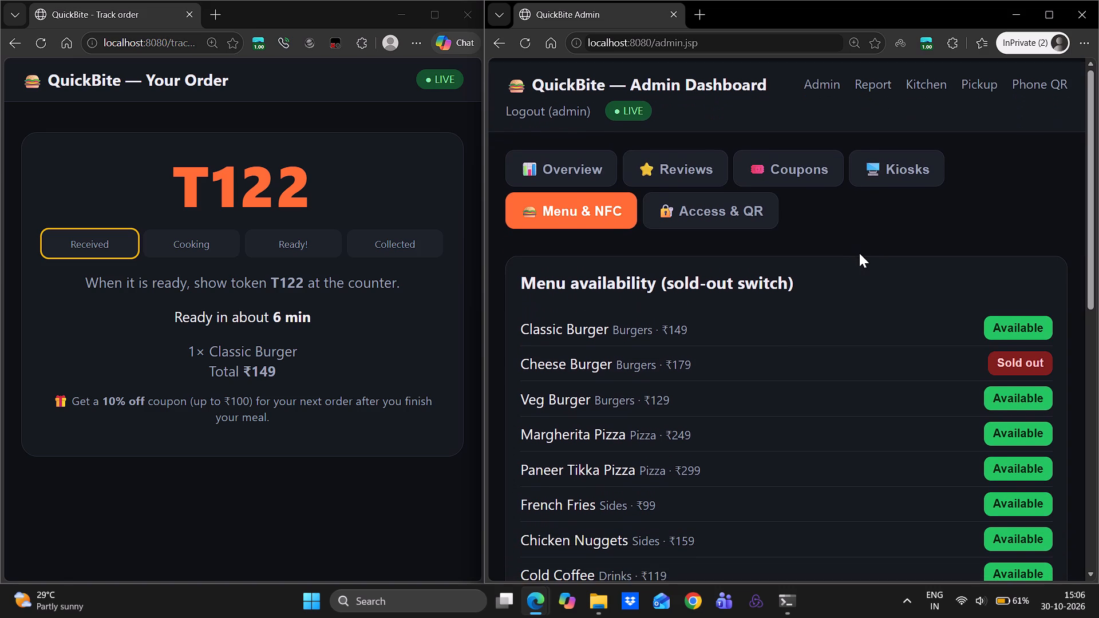
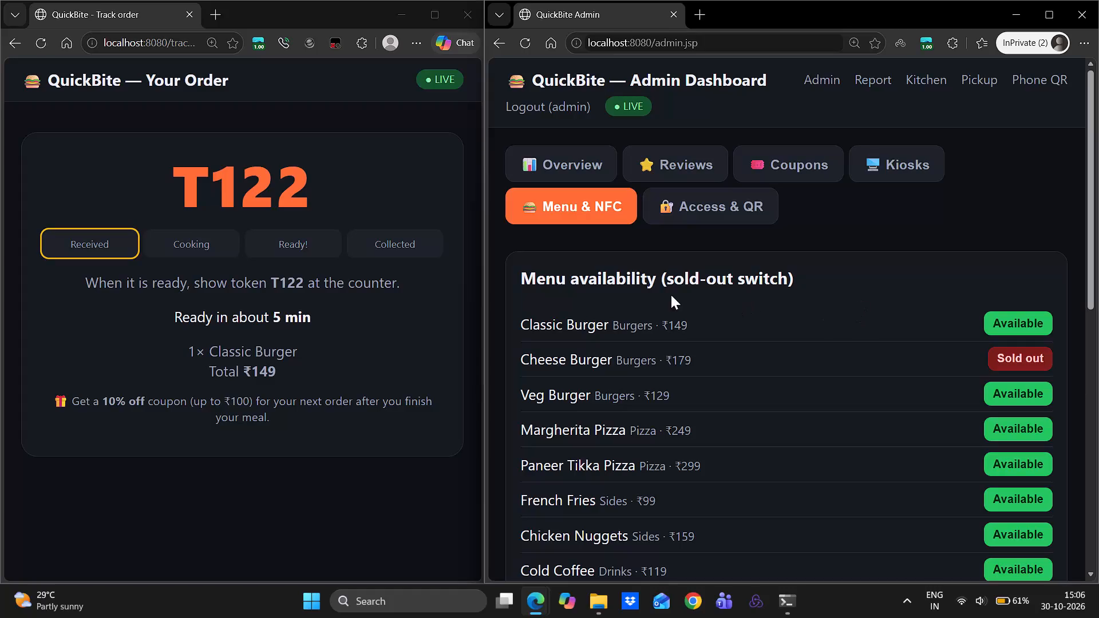
Review the menu availability list and the NFC card pool in the Admin Dashboard's Menu & NFC section.
{"action": "scroll", "coordinate": [593, 330], "scroll_direction": "up", "scroll_amount": 1}
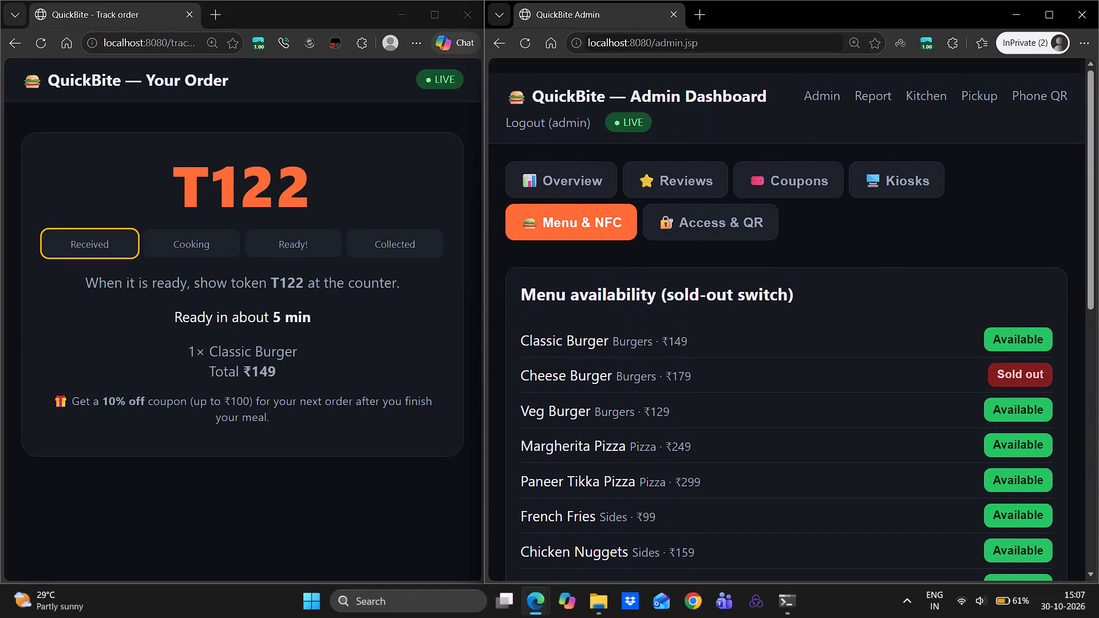
{"action": "scroll", "coordinate": [597, 415], "scroll_direction": "up", "scroll_amount": 2}
{"action": "scroll", "coordinate": [597, 415], "scroll_direction": "down", "scroll_amount": 1}
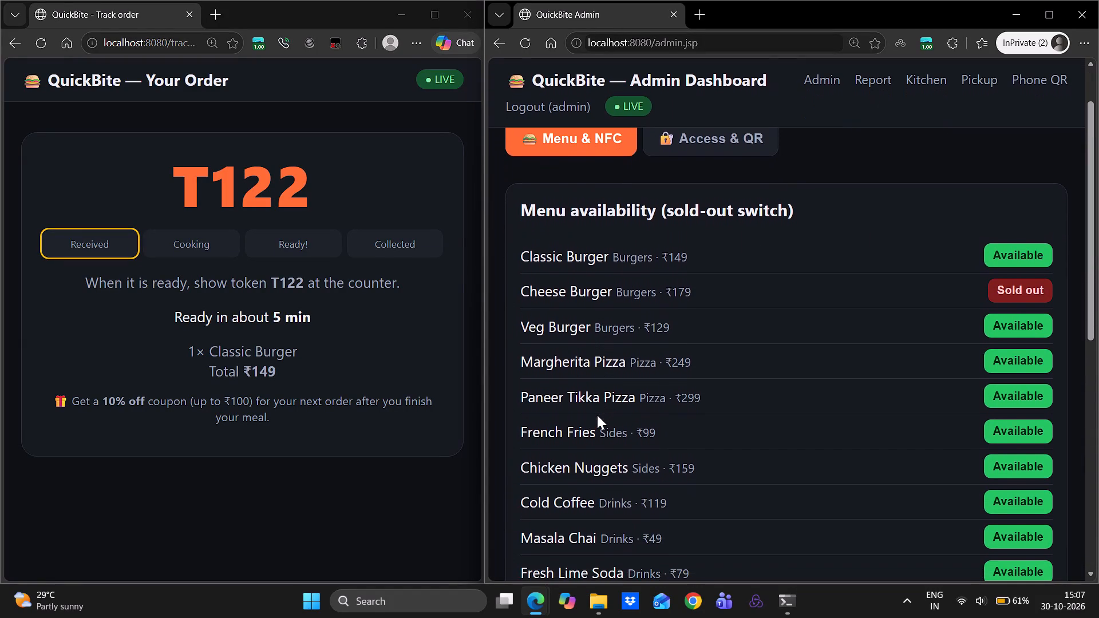
{"action": "scroll", "coordinate": [597, 415], "scroll_direction": "down", "scroll_amount": 3}
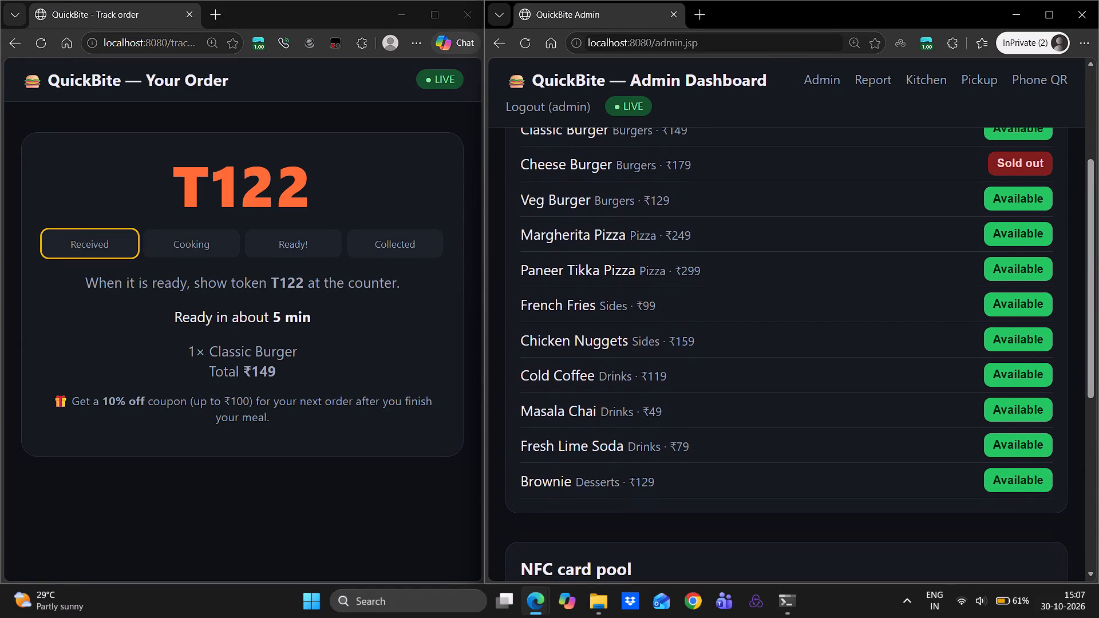
{"action": "scroll", "coordinate": [597, 415], "scroll_direction": "down", "scroll_amount": 3}
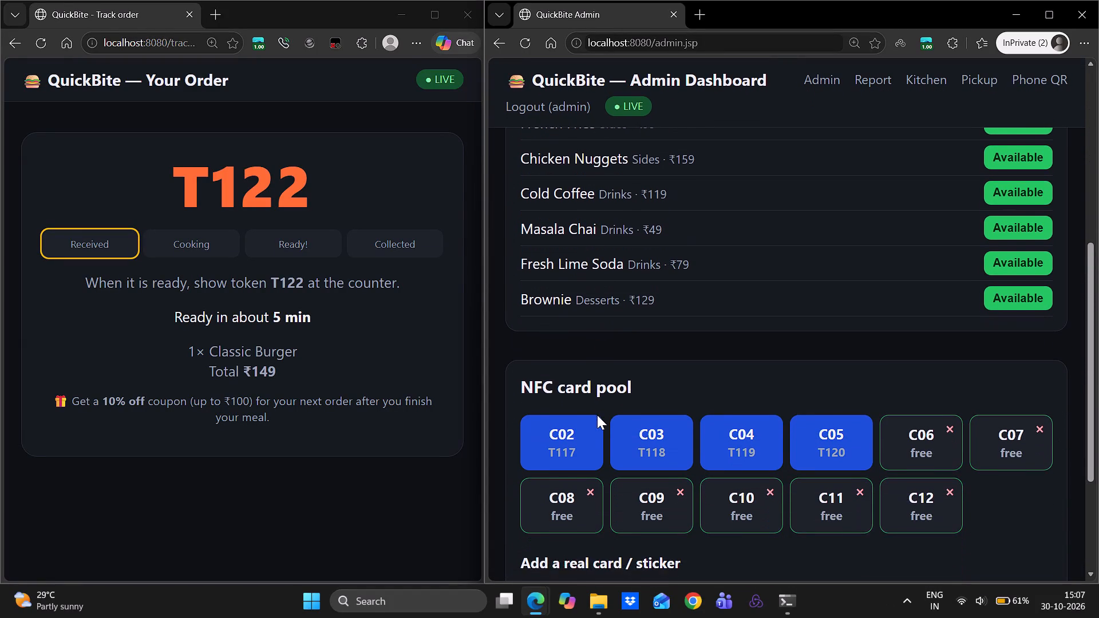
{"action": "scroll", "coordinate": [597, 415], "scroll_direction": "down", "scroll_amount": 1}
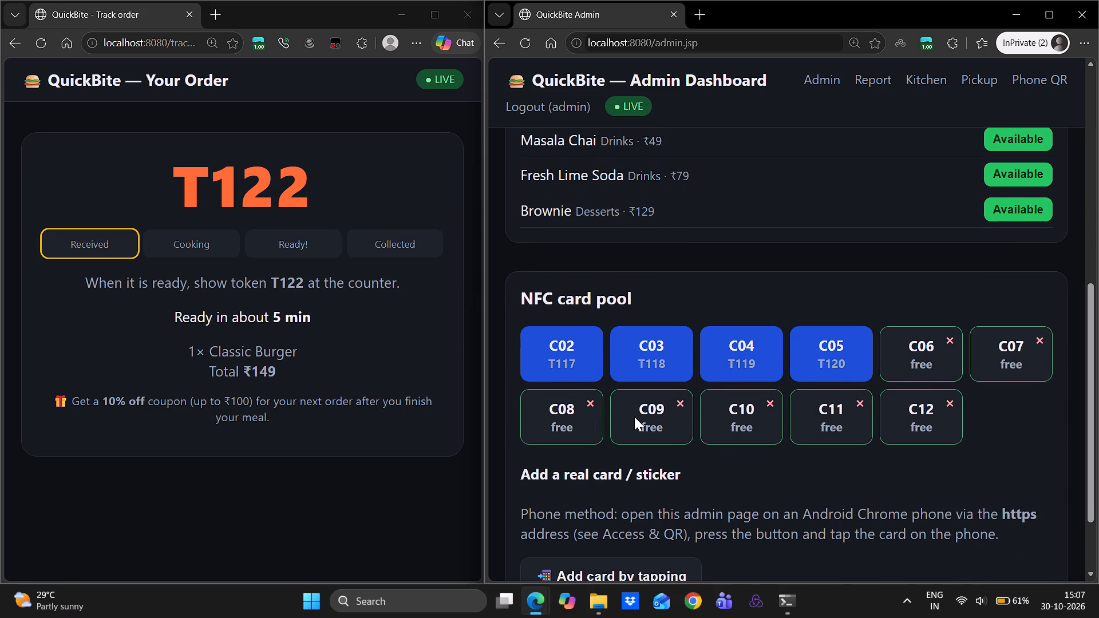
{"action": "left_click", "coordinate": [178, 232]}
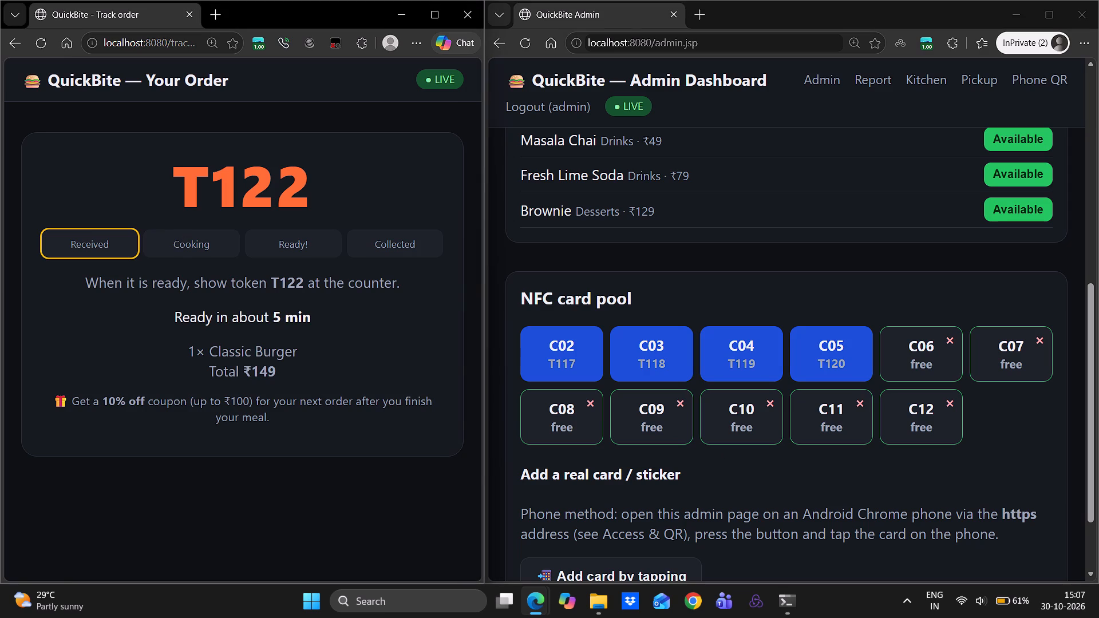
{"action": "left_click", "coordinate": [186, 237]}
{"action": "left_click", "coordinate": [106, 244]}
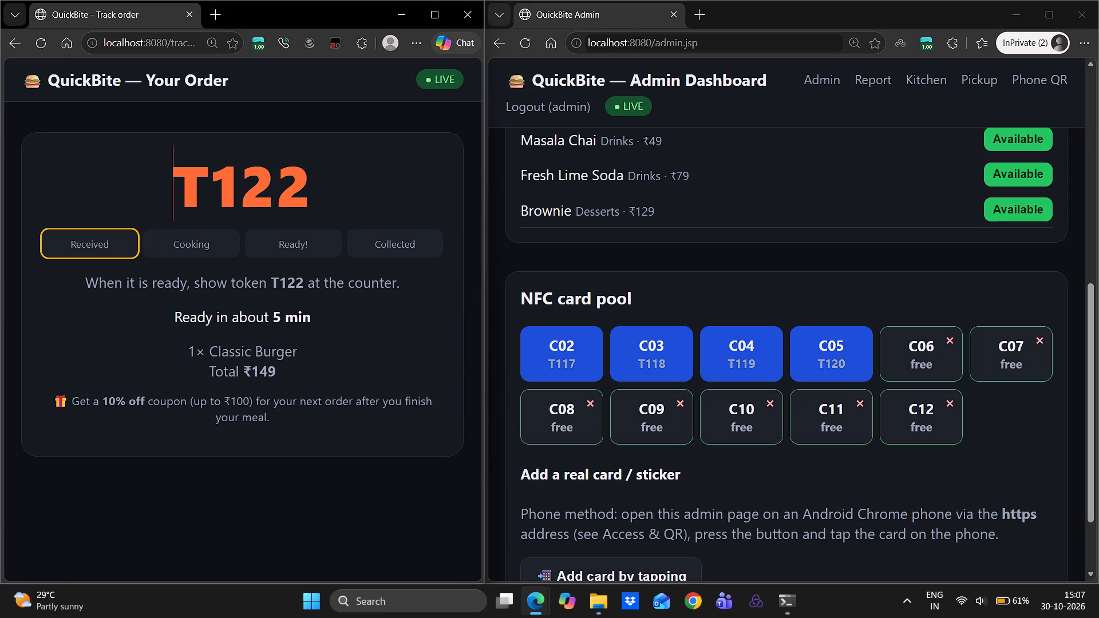
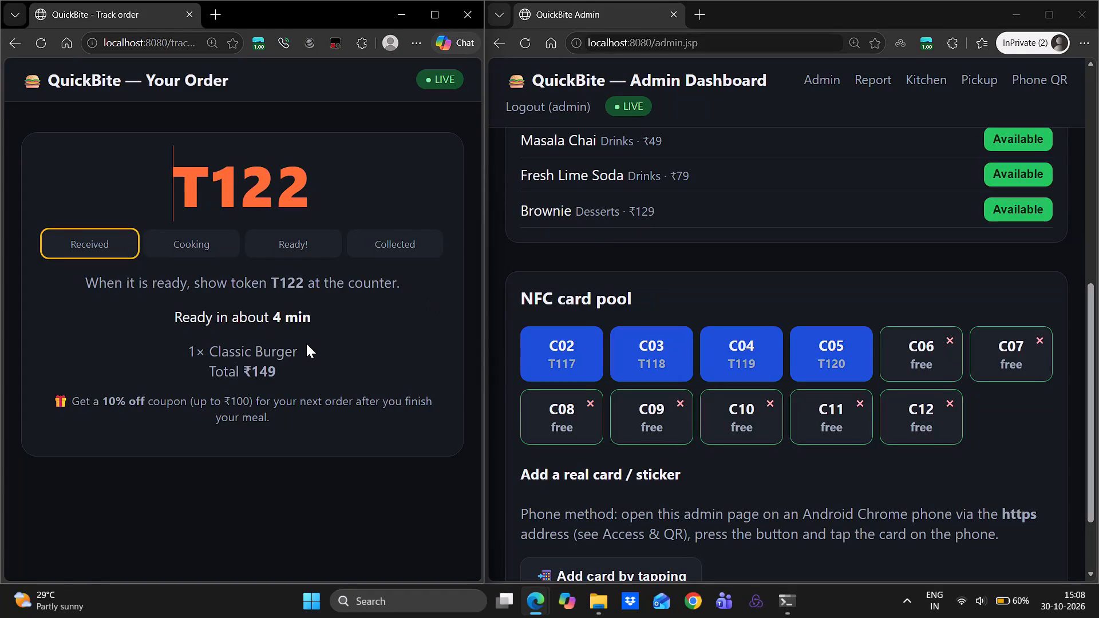
Check the live orders list in the Admin Dashboard's Overview section.
{"action": "scroll", "coordinate": [588, 262], "scroll_direction": "up", "scroll_amount": 3}
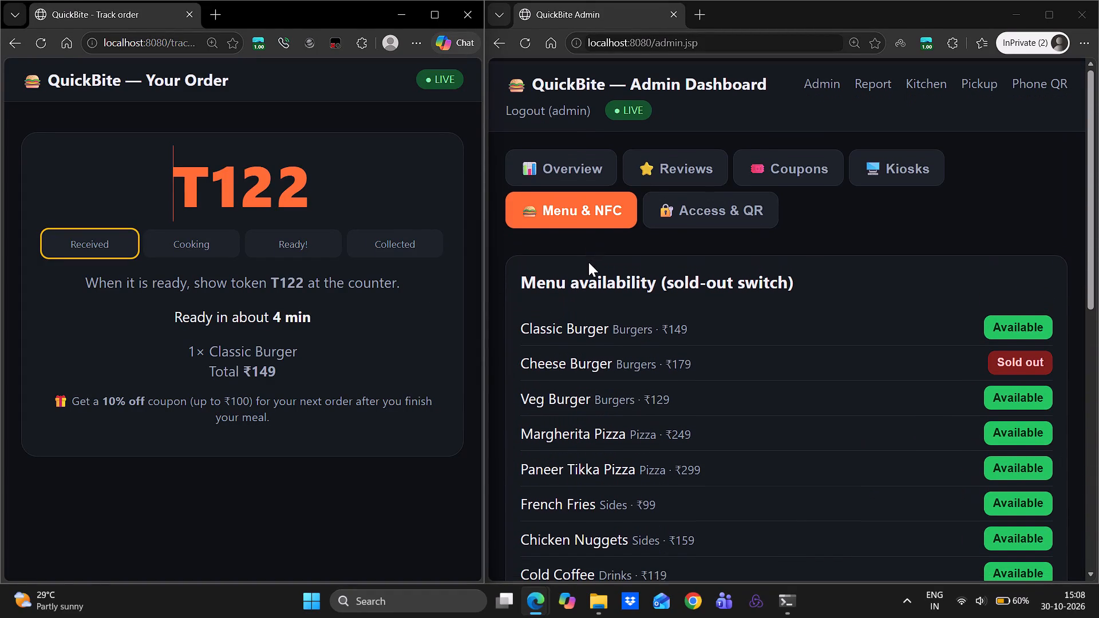
{"action": "left_click", "coordinate": [568, 156]}
{"action": "scroll", "coordinate": [747, 373], "scroll_direction": "down", "scroll_amount": 2}
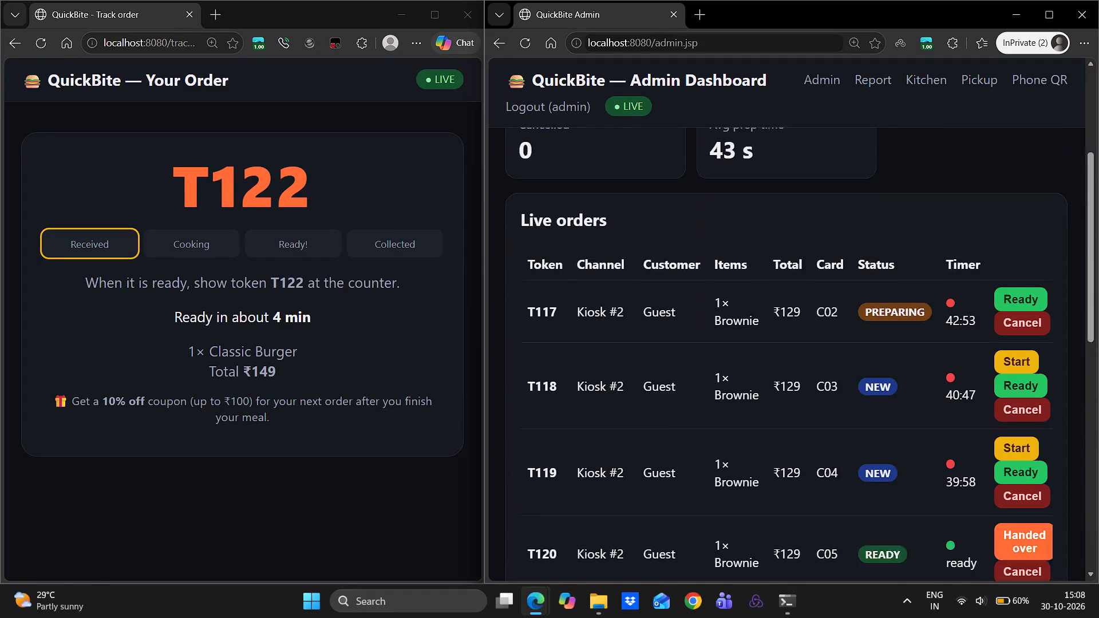
{"action": "scroll", "coordinate": [747, 373], "scroll_direction": "down", "scroll_amount": 5}
{"action": "scroll", "coordinate": [747, 373], "scroll_direction": "up", "scroll_amount": 1}
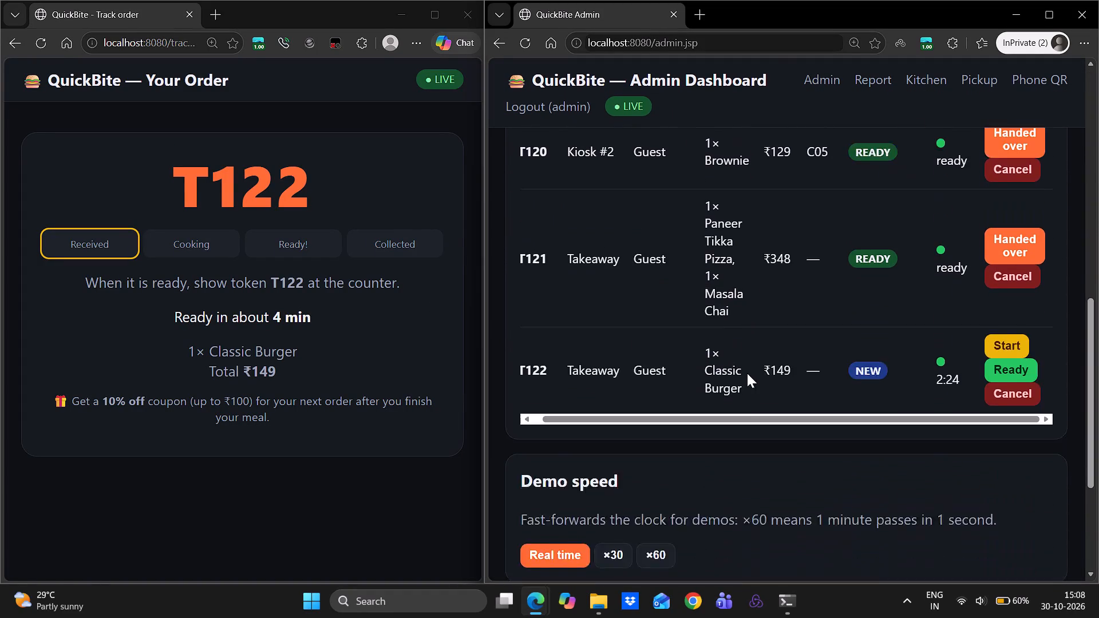
{"action": "scroll", "coordinate": [747, 373], "scroll_direction": "up", "scroll_amount": 1}
Mark takeaway order T121 as handed over on the Kitchen Display.
{"action": "left_click", "coordinate": [940, 82]}
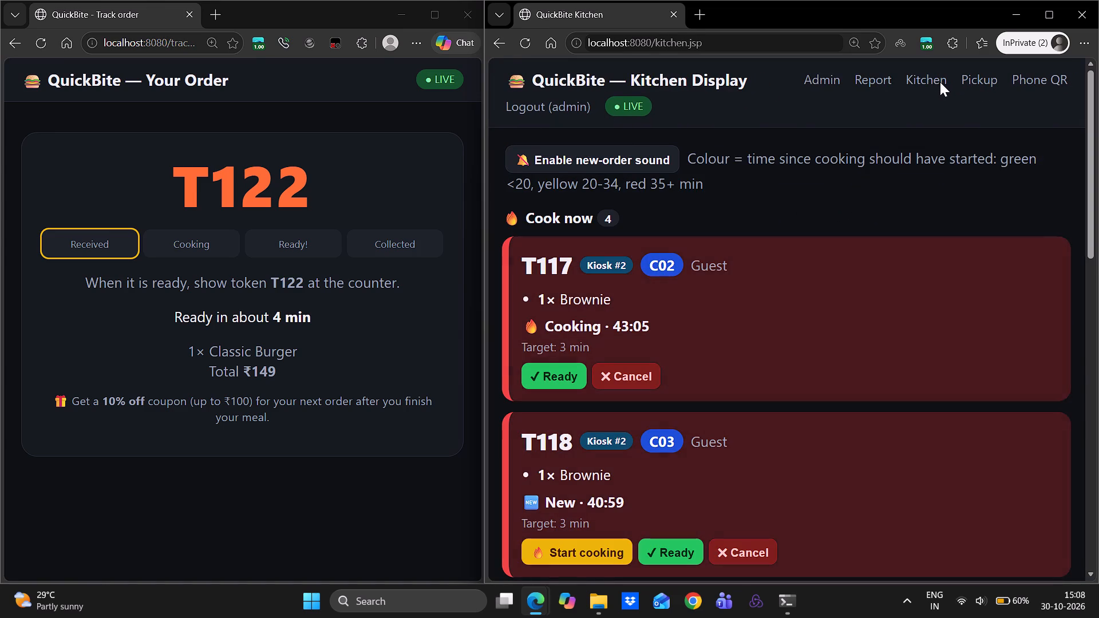
{"action": "scroll", "coordinate": [795, 304], "scroll_direction": "up", "scroll_amount": 2}
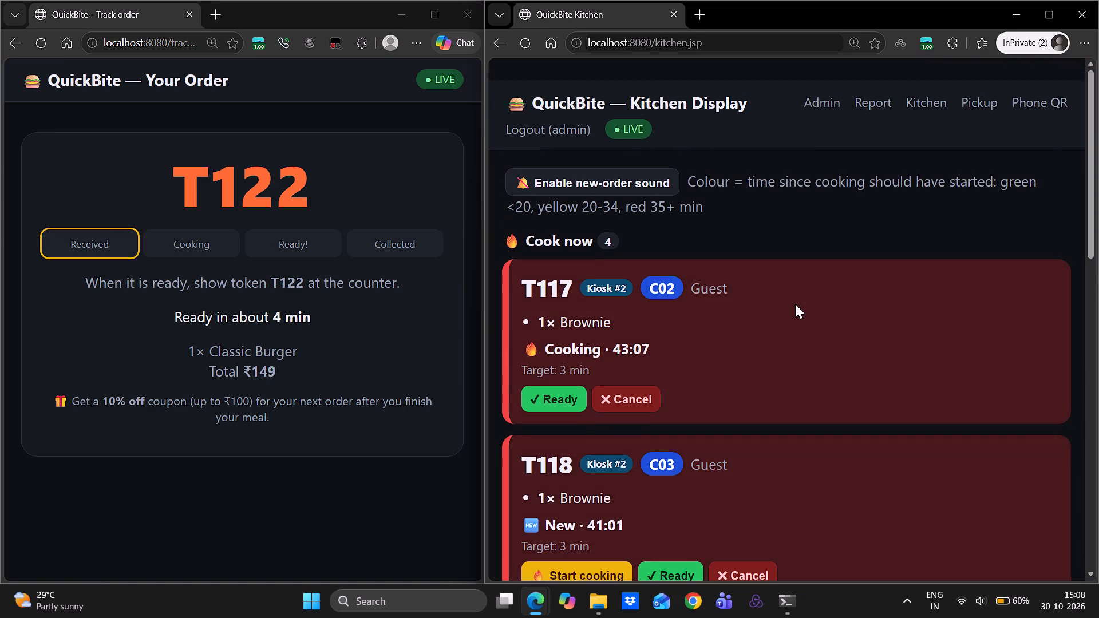
{"action": "scroll", "coordinate": [795, 304], "scroll_direction": "down", "scroll_amount": 4}
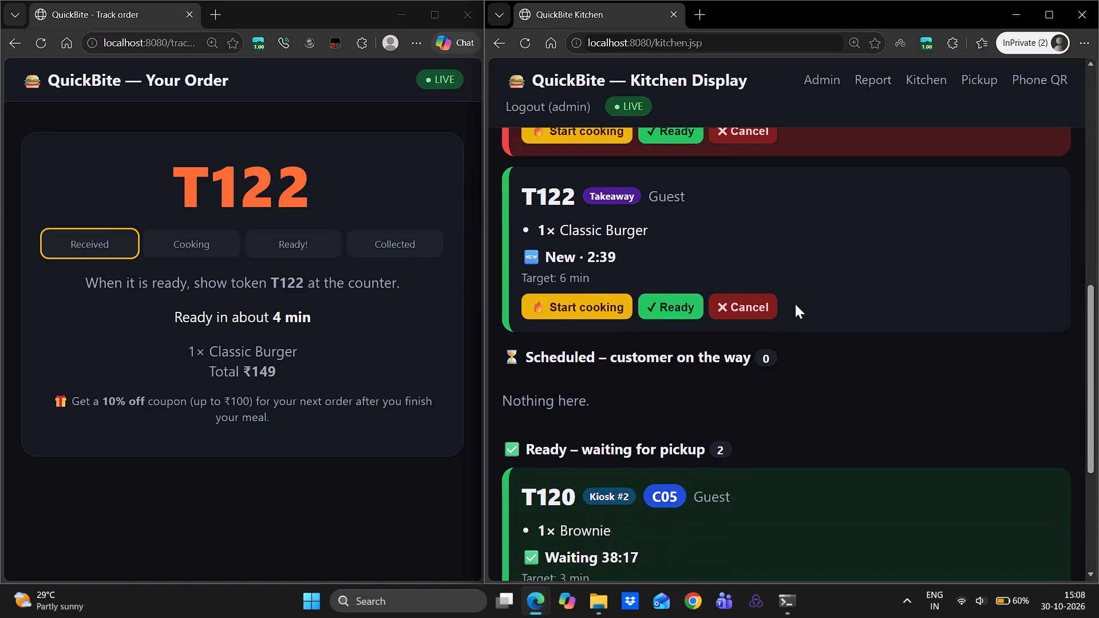
{"action": "scroll", "coordinate": [795, 304], "scroll_direction": "down", "scroll_amount": 4}
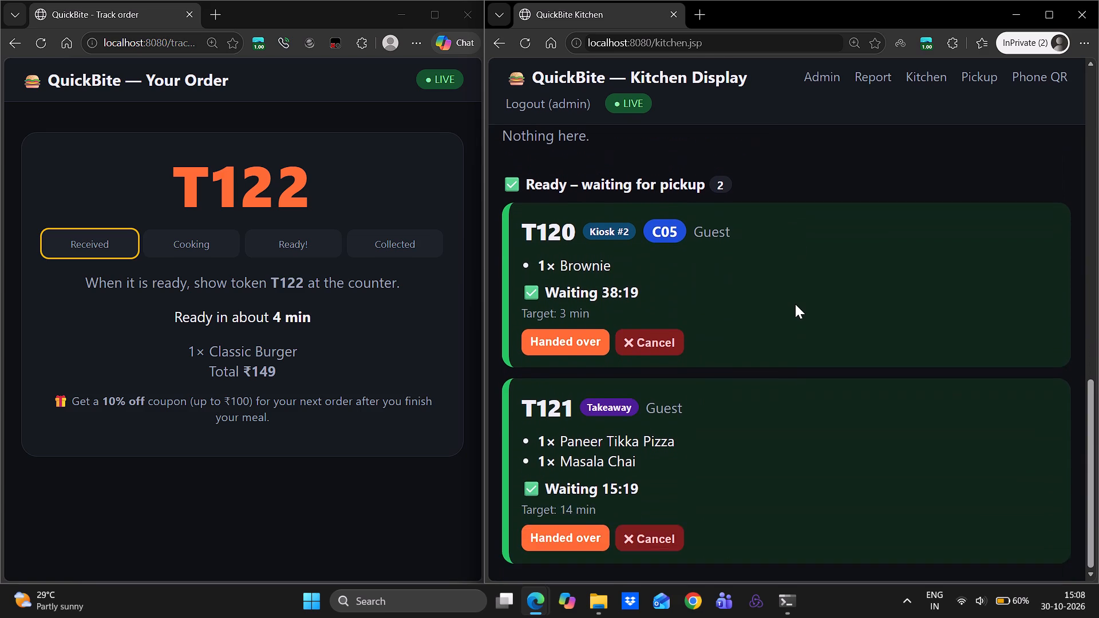
{"action": "scroll", "coordinate": [795, 304], "scroll_direction": "down", "scroll_amount": 1}
{"action": "left_click", "coordinate": [560, 542]}
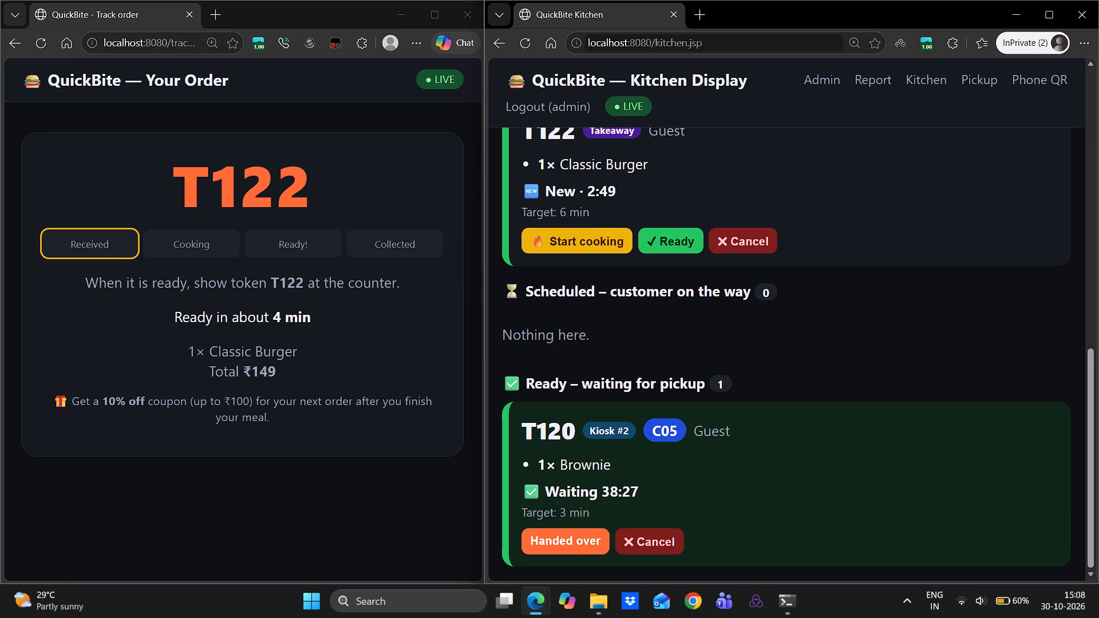
Check the Admin Dashboard's overview figures and the remaining orders on the Kitchen Display.
{"action": "scroll", "coordinate": [555, 432], "scroll_direction": "down", "scroll_amount": 1}
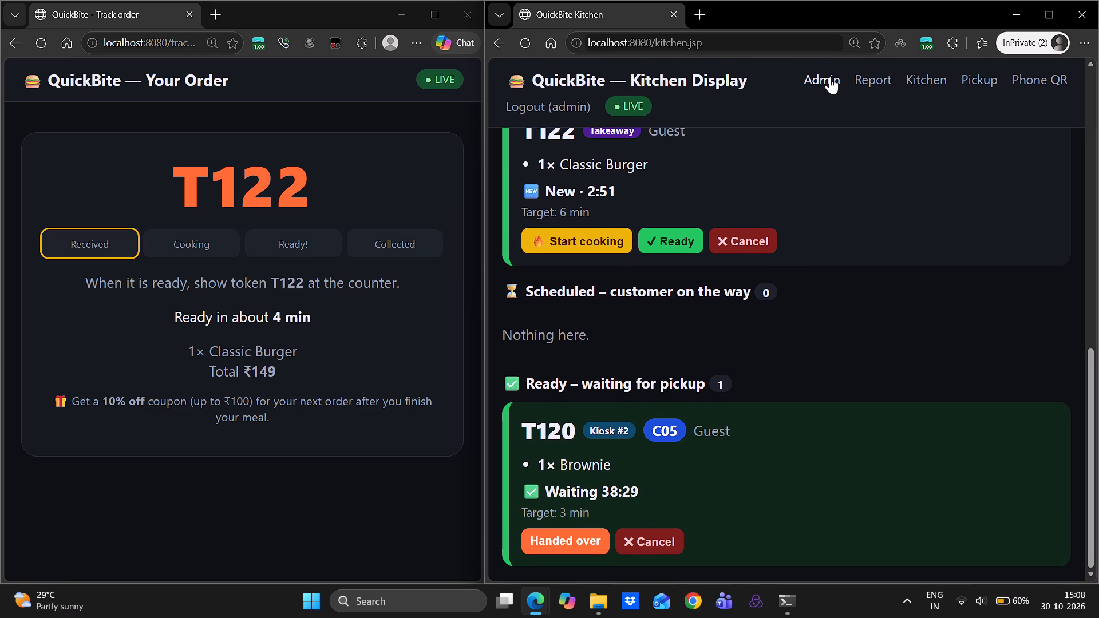
{"action": "left_click", "coordinate": [830, 77]}
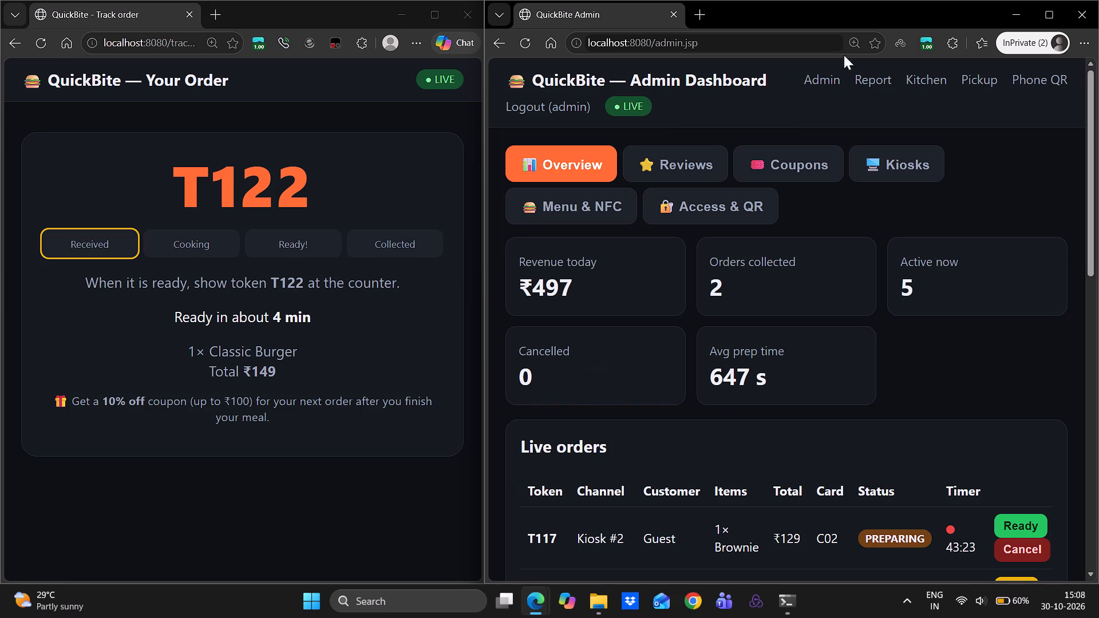
{"action": "left_click", "coordinate": [926, 80]}
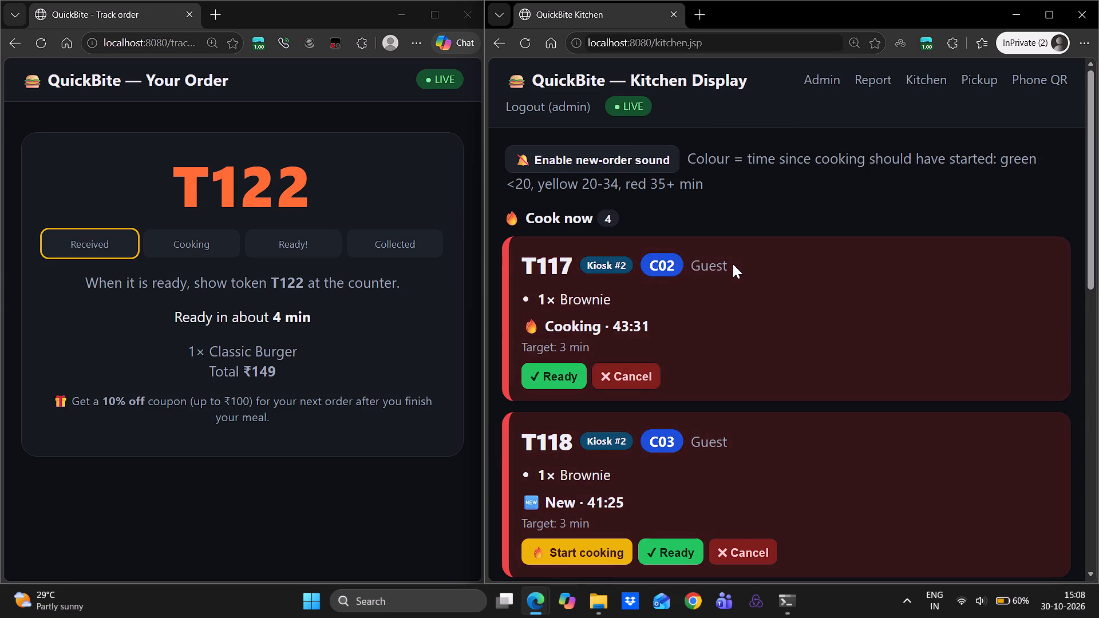
{"action": "scroll", "coordinate": [733, 264], "scroll_direction": "up", "scroll_amount": 3}
{"action": "scroll", "coordinate": [733, 264], "scroll_direction": "down", "scroll_amount": 7}
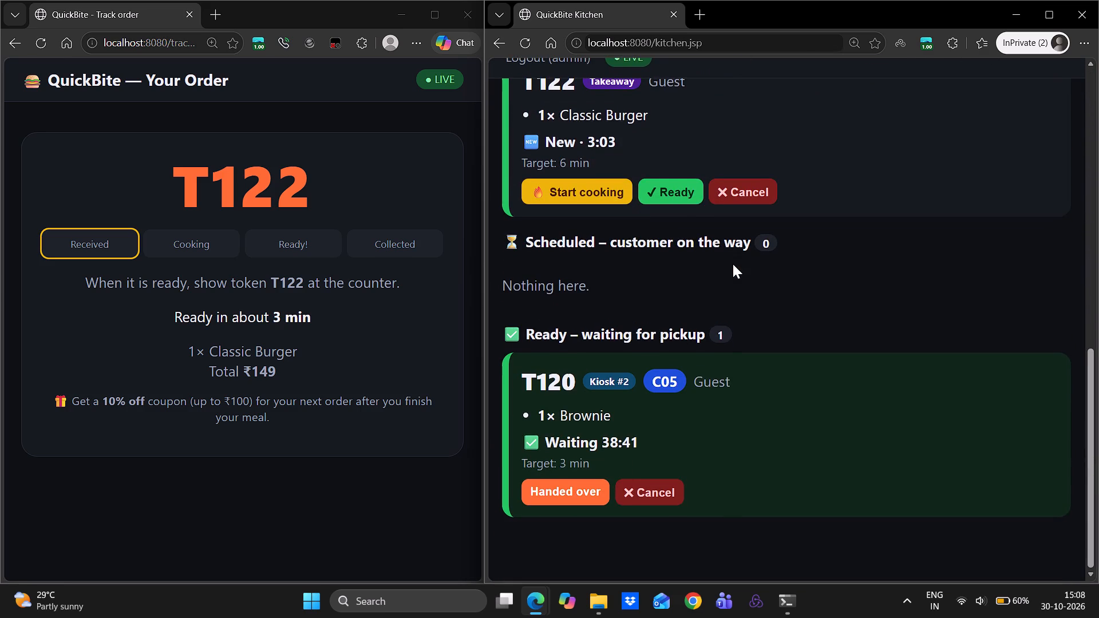
{"action": "scroll", "coordinate": [701, 315], "scroll_direction": "up", "scroll_amount": 5}
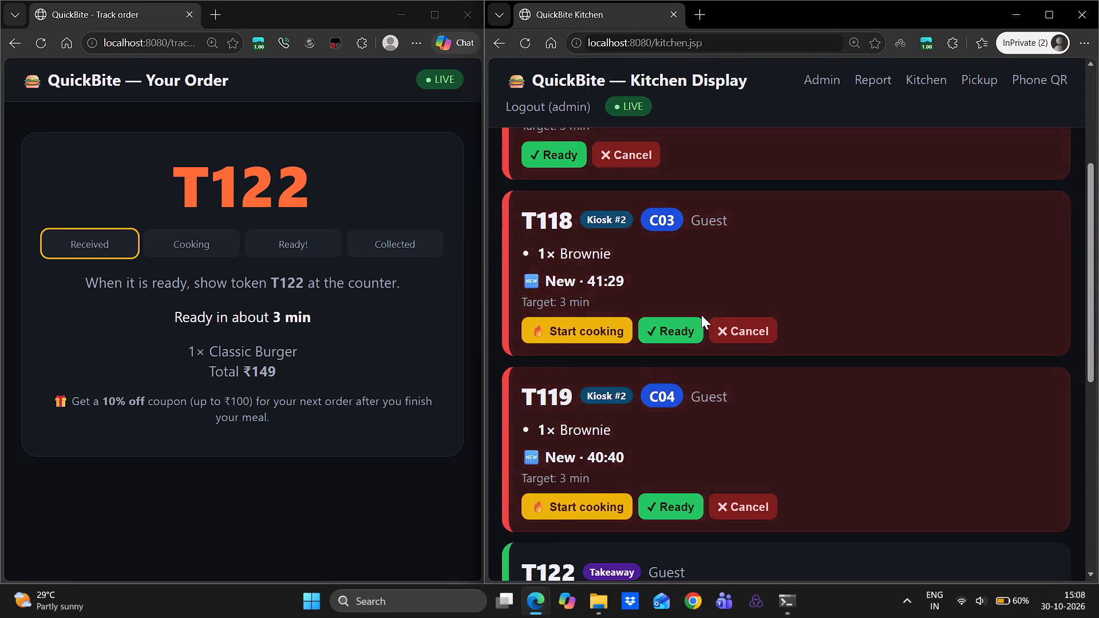
{"action": "scroll", "coordinate": [701, 315], "scroll_direction": "up", "scroll_amount": 2}
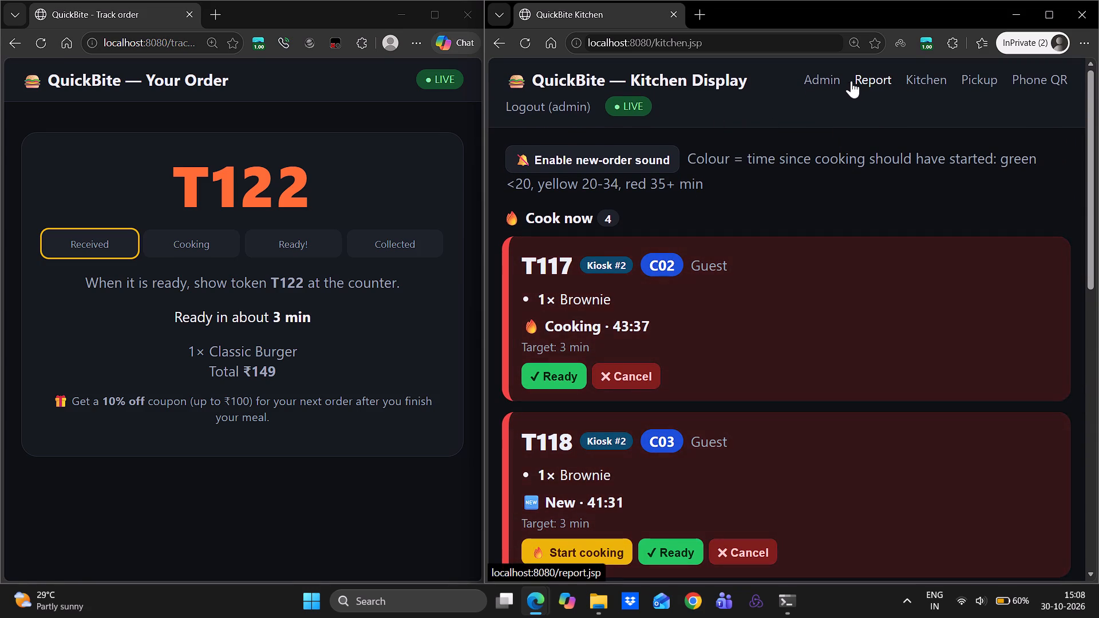
Set the demo speed to ×60 in the Admin Dashboard's Overview section.
{"action": "left_click", "coordinate": [833, 76]}
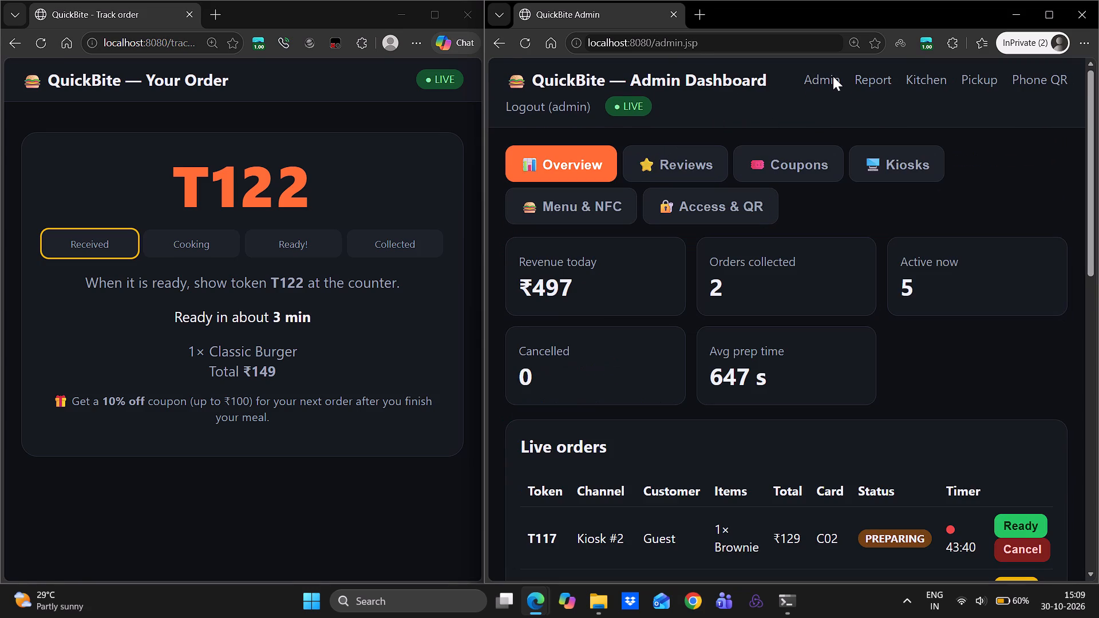
{"action": "scroll", "coordinate": [812, 206], "scroll_direction": "down", "scroll_amount": 2}
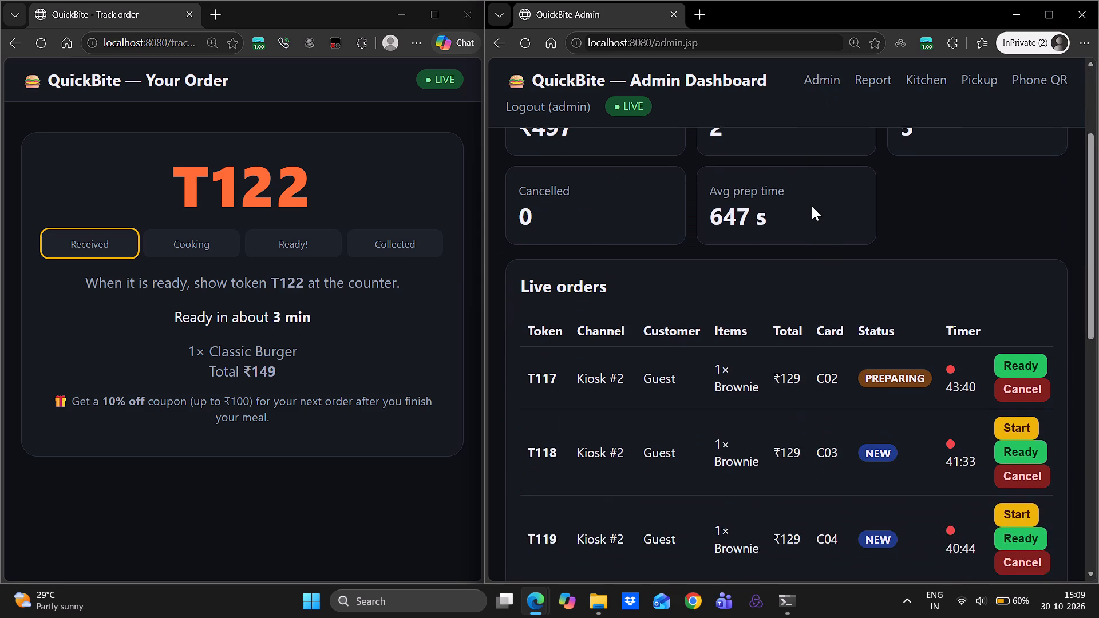
{"action": "scroll", "coordinate": [812, 206], "scroll_direction": "down", "scroll_amount": 3}
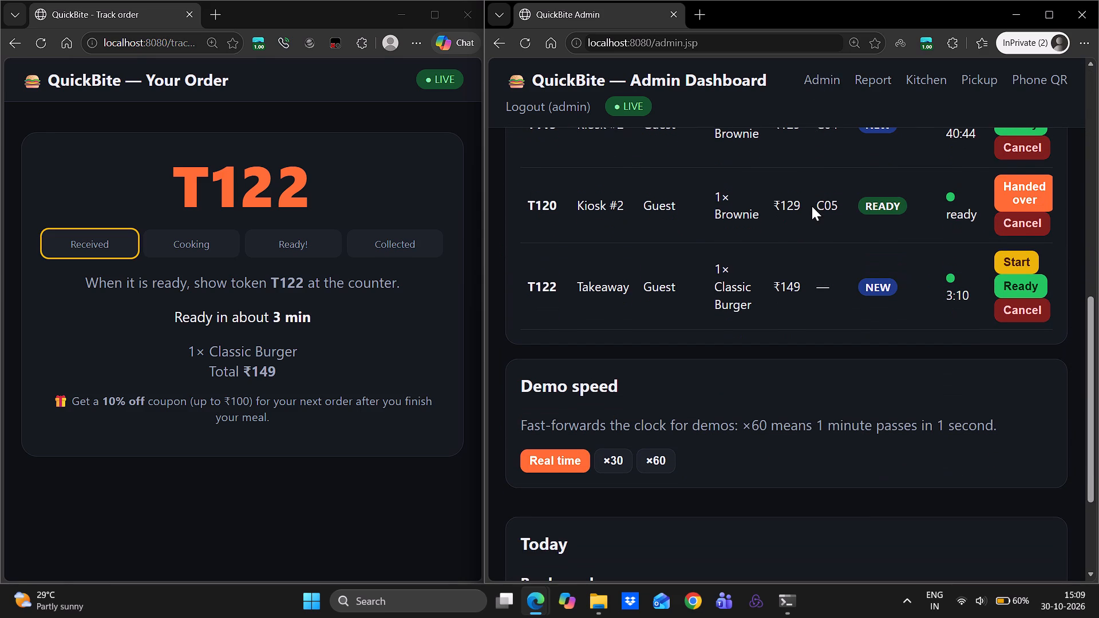
{"action": "scroll", "coordinate": [812, 206], "scroll_direction": "down", "scroll_amount": 1}
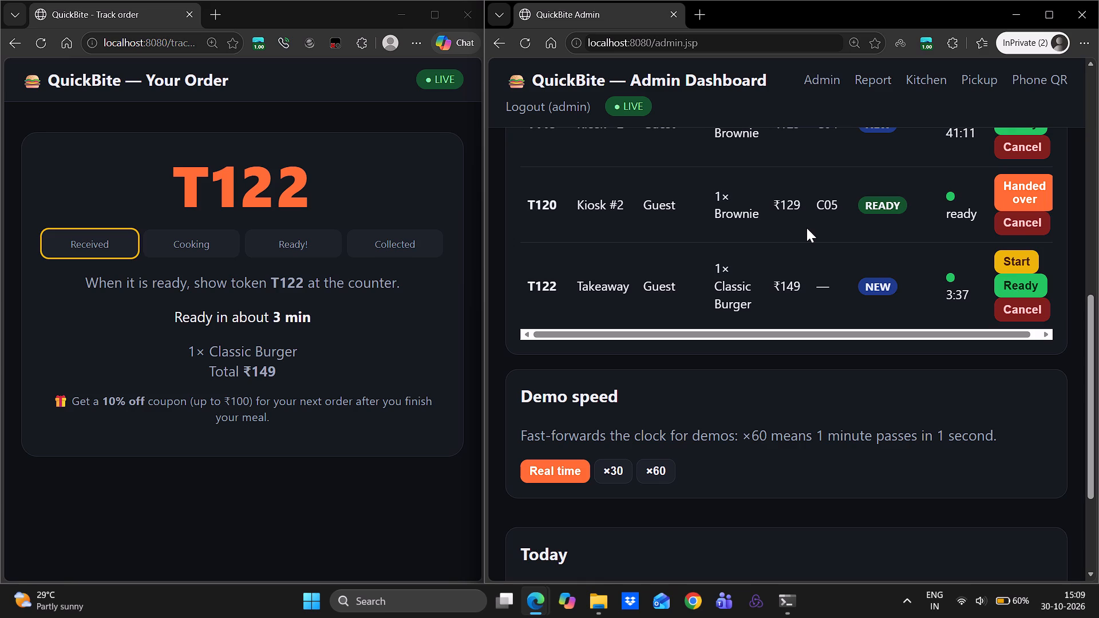
{"action": "left_click", "coordinate": [654, 478]}
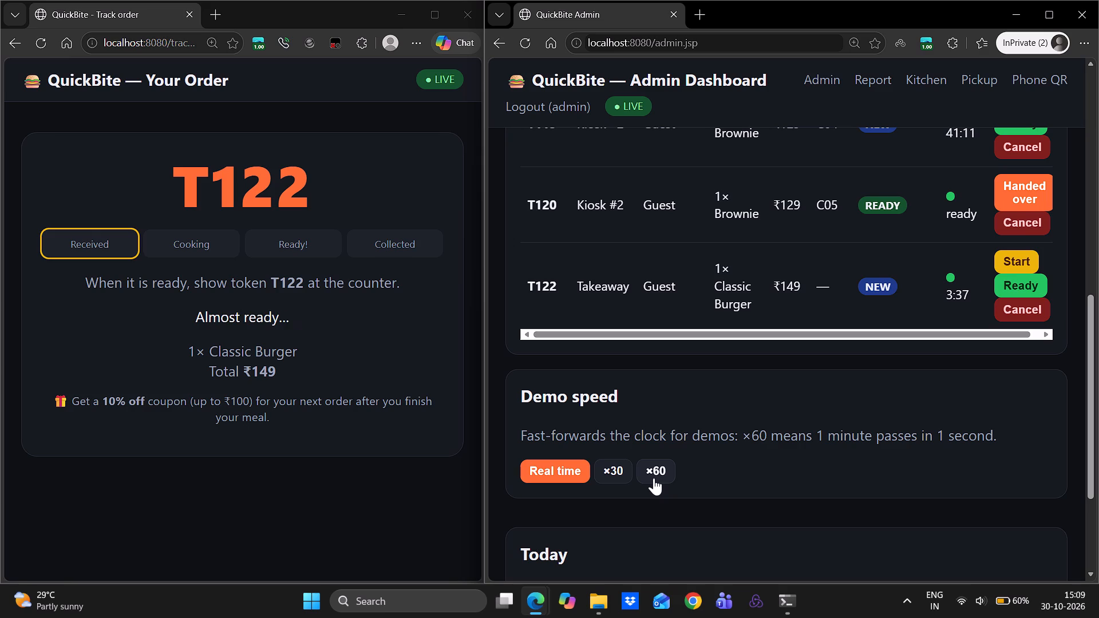
{"action": "left_click", "coordinate": [660, 477]}
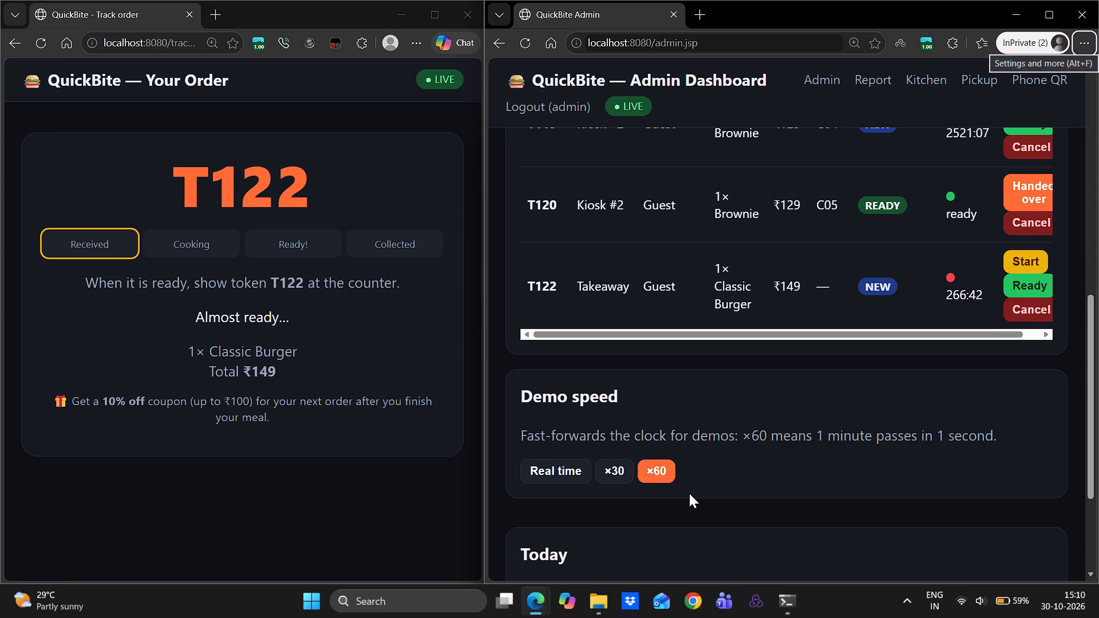
Examine the overall rating, service quality, item ratings and latest feedback in the Admin Dashboard's Reviews section.
{"action": "scroll", "coordinate": [819, 137], "scroll_direction": "up", "scroll_amount": 4}
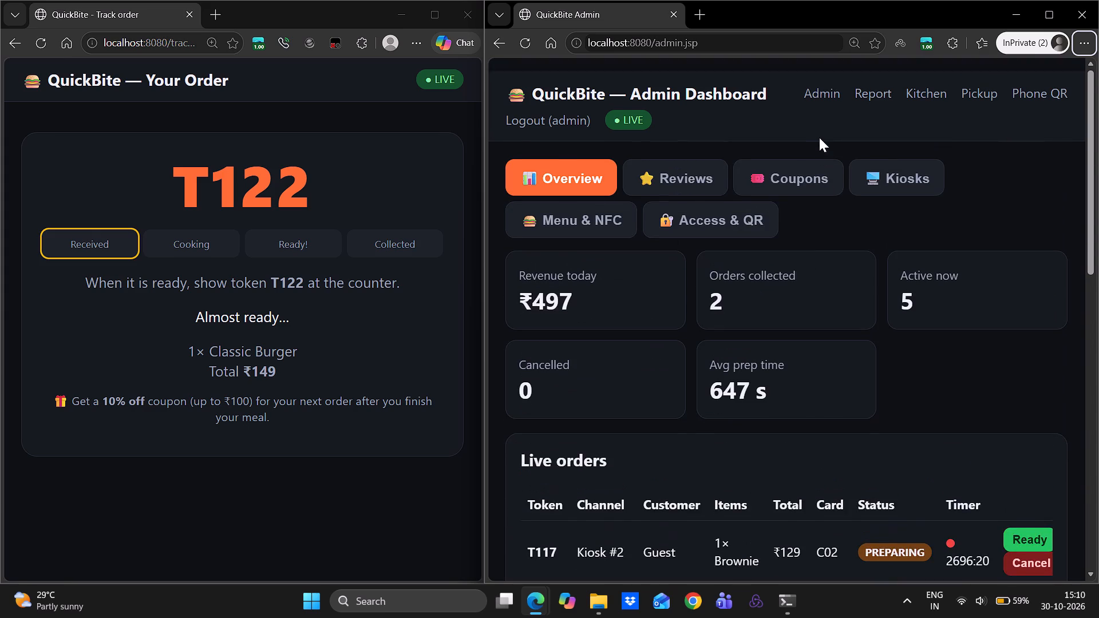
{"action": "left_click", "coordinate": [690, 165]}
{"action": "scroll", "coordinate": [854, 340], "scroll_direction": "down", "scroll_amount": 2}
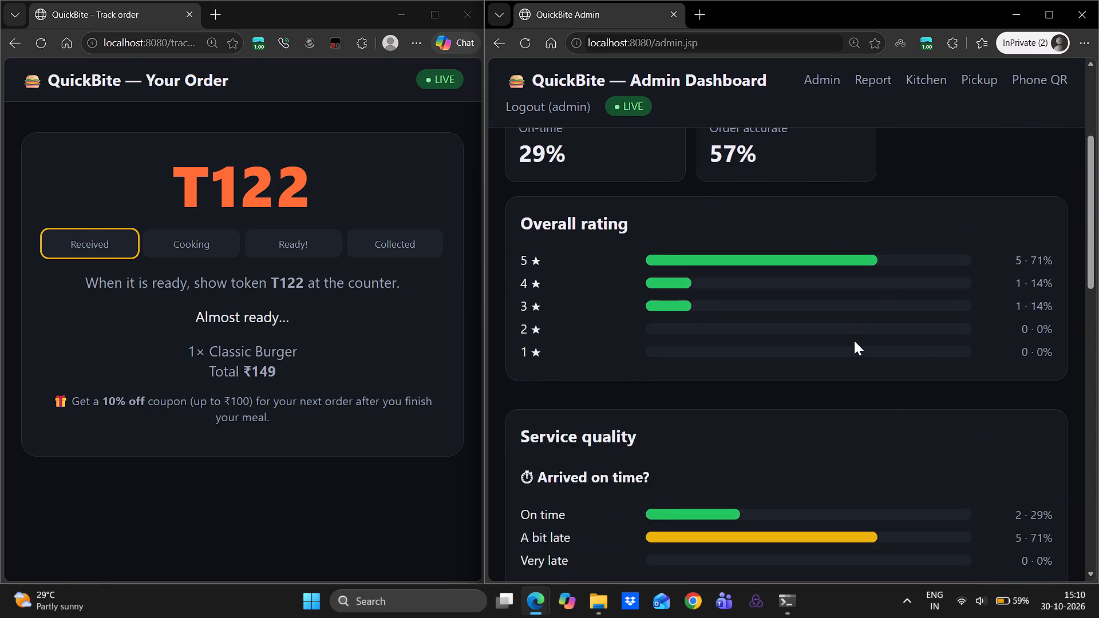
{"action": "scroll", "coordinate": [854, 340], "scroll_direction": "down", "scroll_amount": 8}
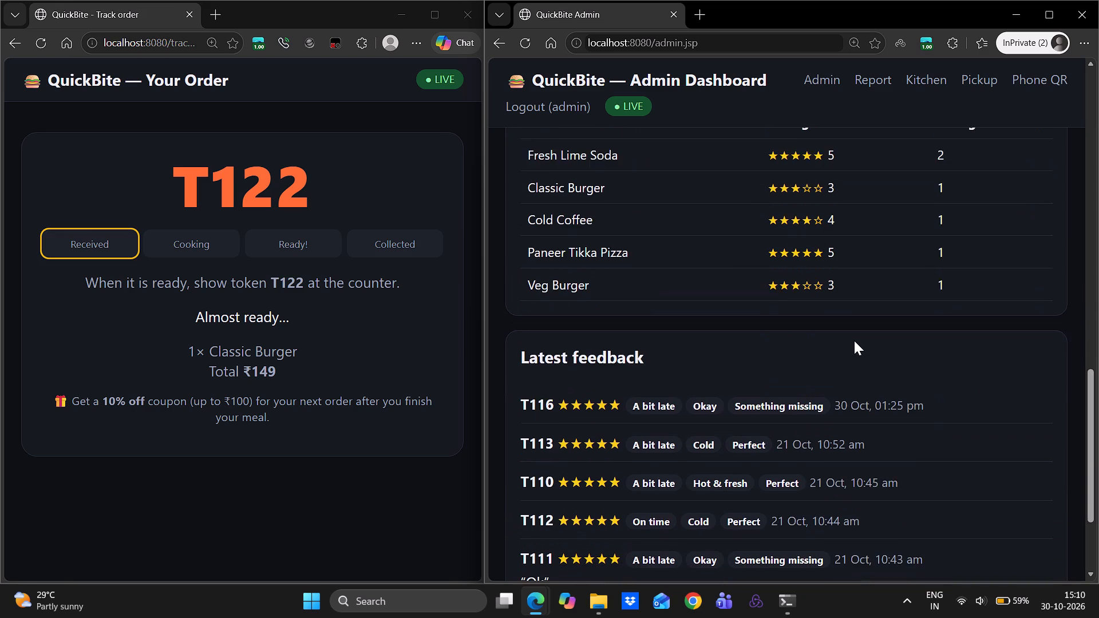
{"action": "scroll", "coordinate": [854, 340], "scroll_direction": "down", "scroll_amount": 1}
{"action": "scroll", "coordinate": [802, 288], "scroll_direction": "down", "scroll_amount": 1}
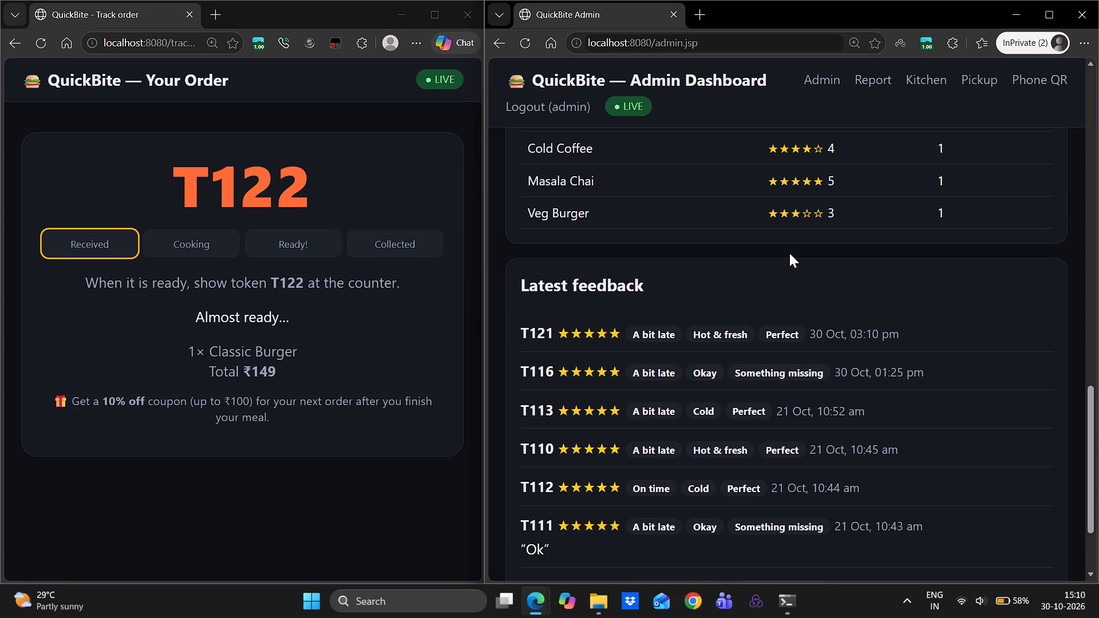
{"action": "scroll", "coordinate": [577, 331], "scroll_direction": "left", "scroll_amount": 1}
{"action": "left_click", "coordinate": [907, 334]}
{"action": "scroll", "coordinate": [907, 334], "scroll_direction": "down", "scroll_amount": 1}
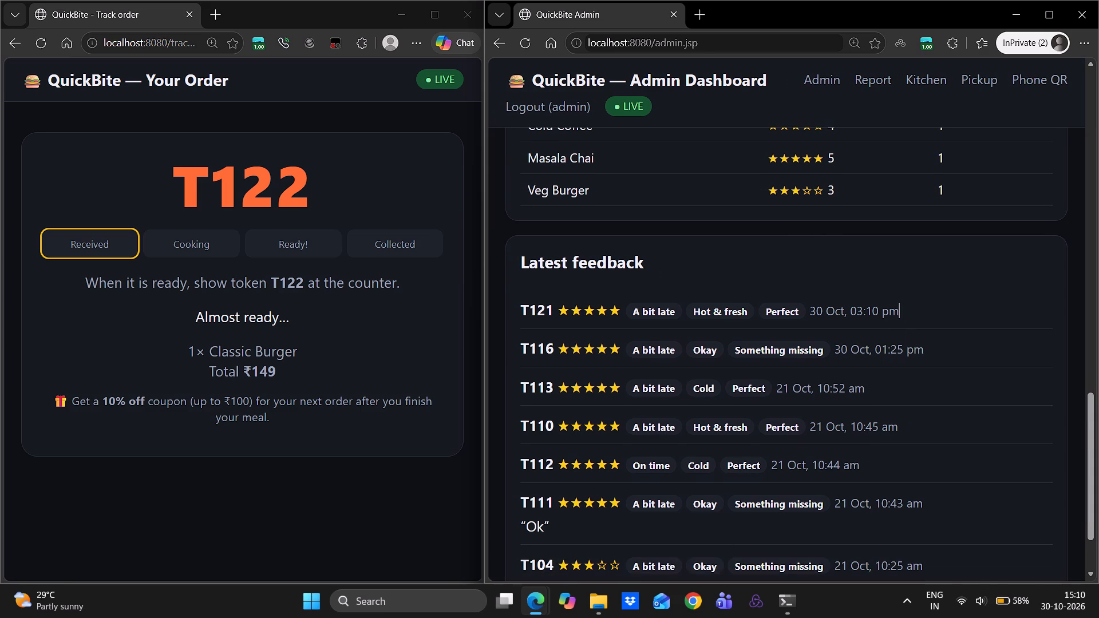
{"action": "scroll", "coordinate": [658, 307], "scroll_direction": "right", "scroll_amount": 1}
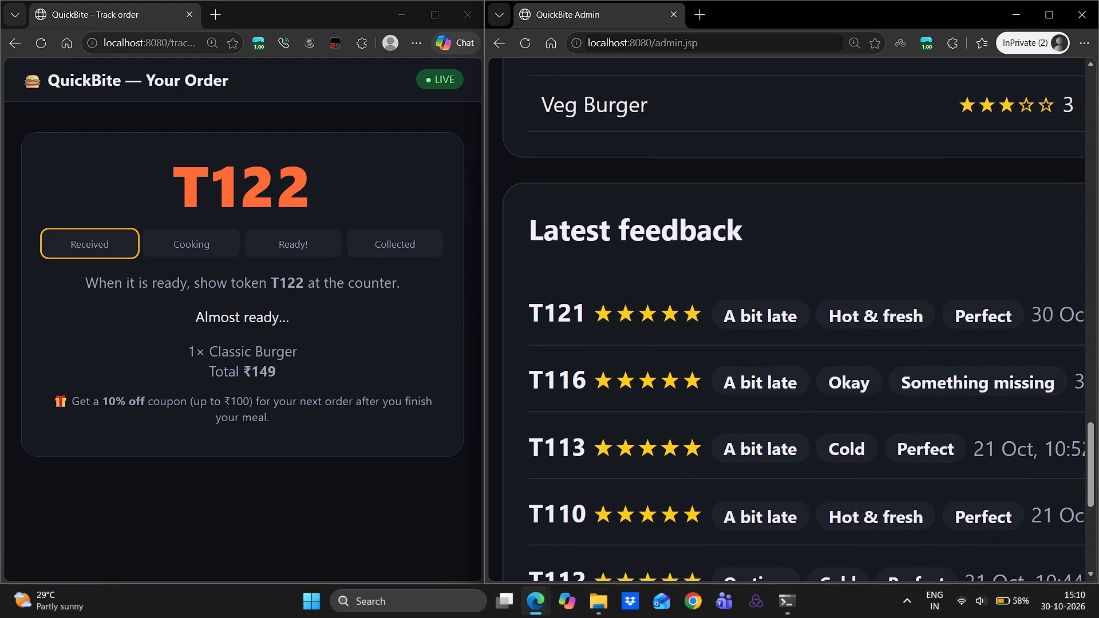
{"action": "scroll", "coordinate": [714, 307], "scroll_direction": "left", "scroll_amount": 1}
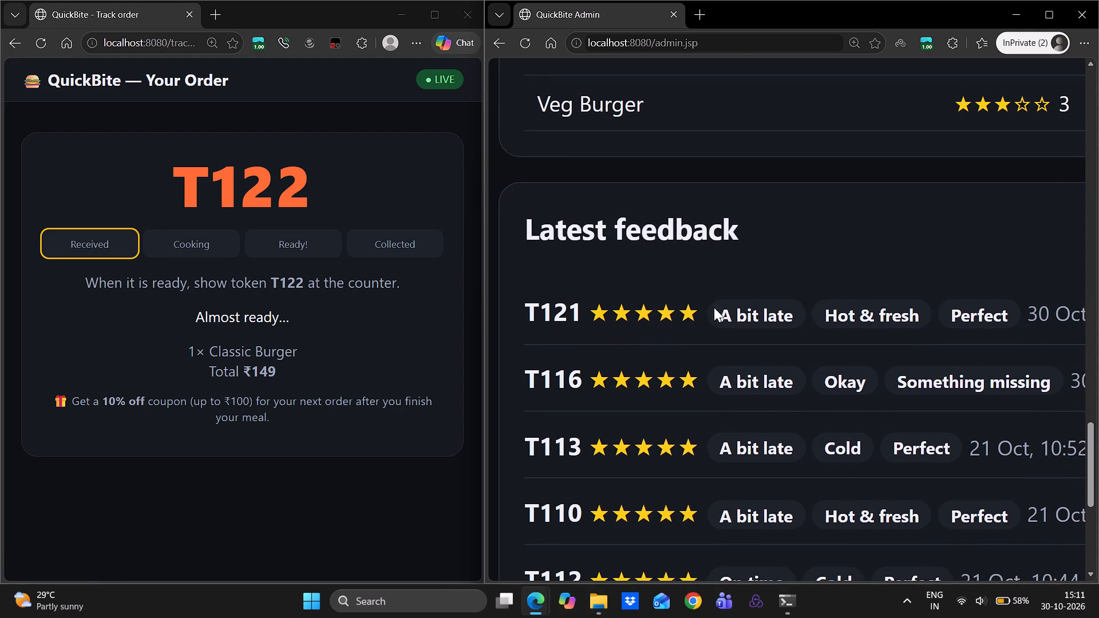
{"action": "scroll", "coordinate": [714, 307], "scroll_direction": "left", "scroll_amount": 1}
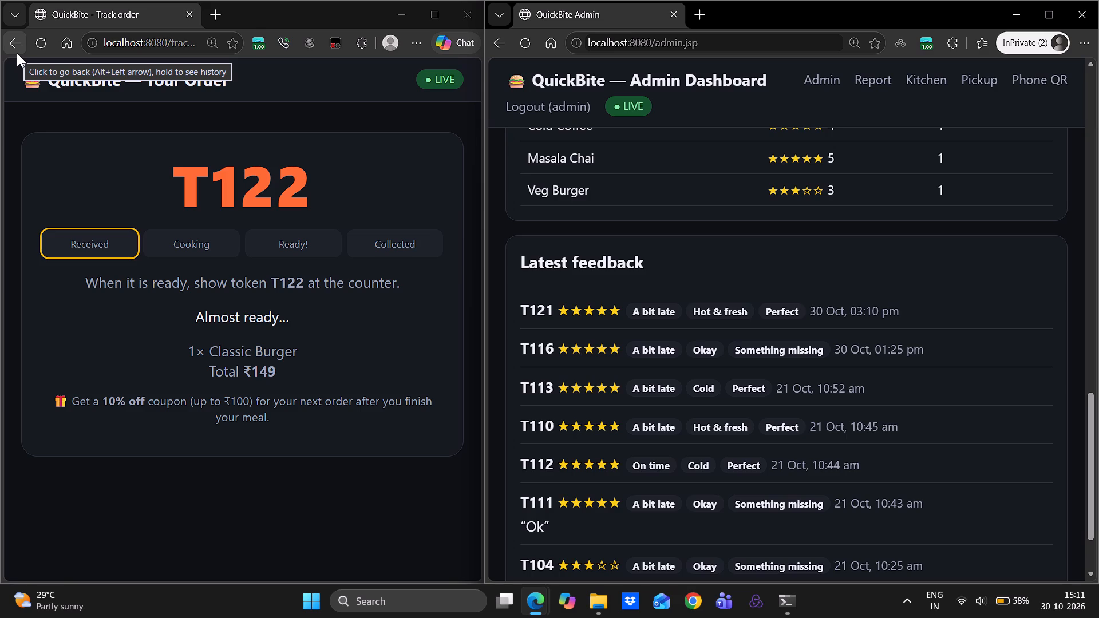
{"action": "scroll", "coordinate": [745, 263], "scroll_direction": "up", "scroll_amount": 3}
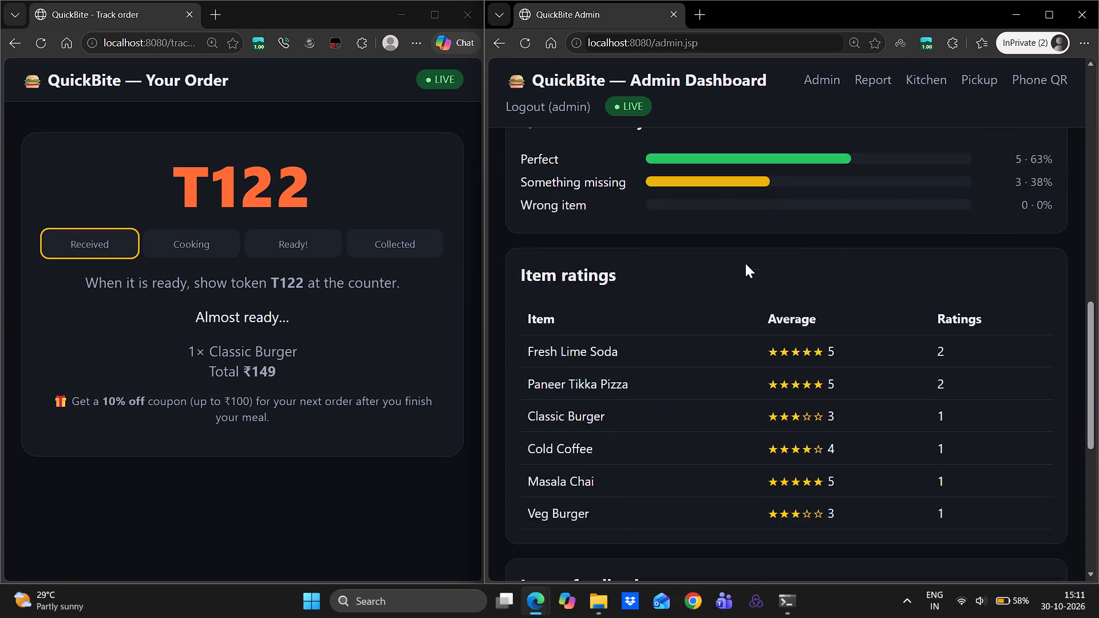
{"action": "scroll", "coordinate": [745, 263], "scroll_direction": "up", "scroll_amount": 2}
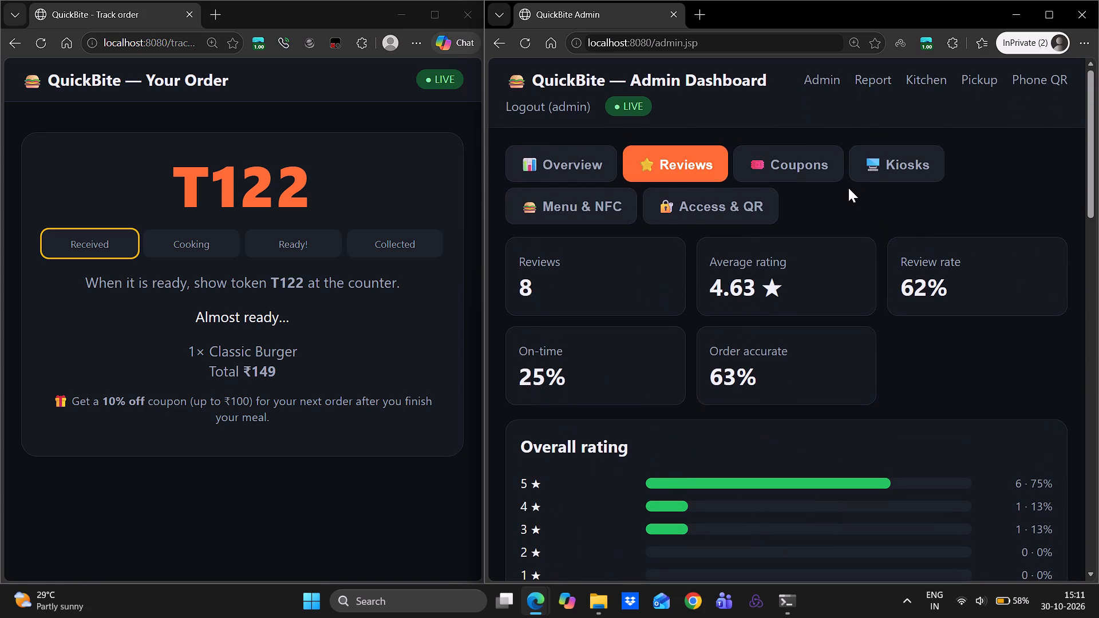
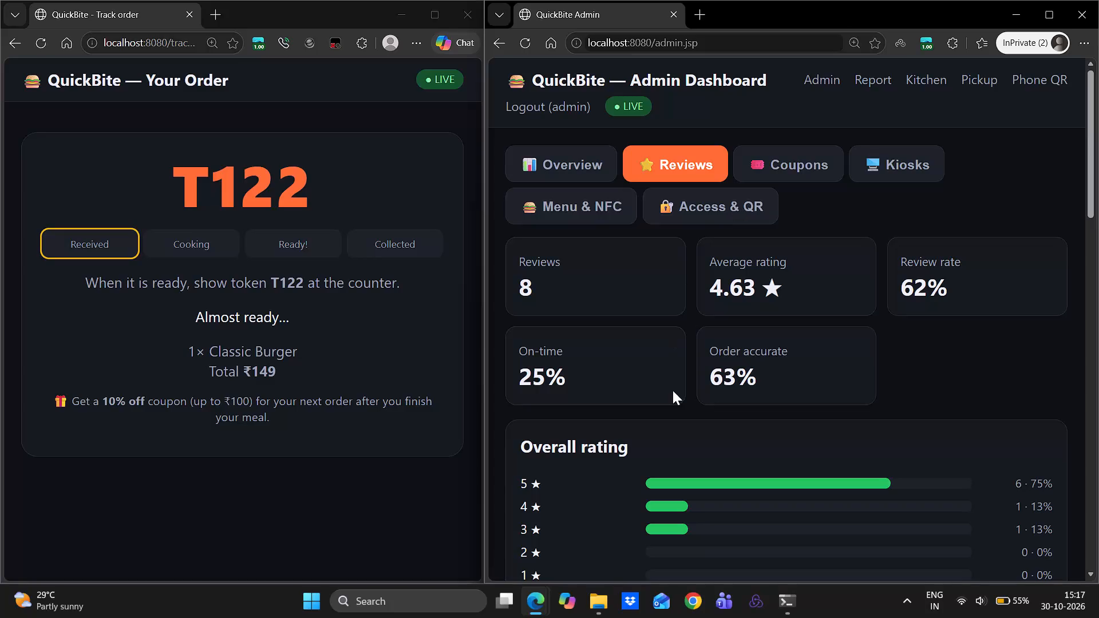
Look through the Admin Dashboard's Overview, Menu & NFC and Kiosks sections.
{"action": "left_click", "coordinate": [551, 164]}
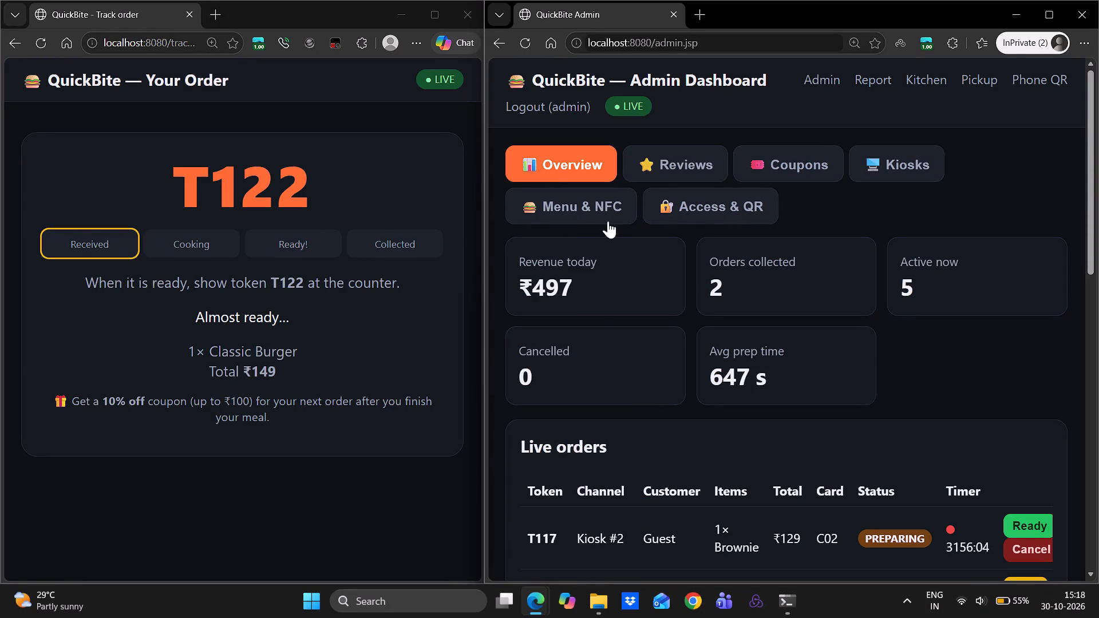
{"action": "left_click", "coordinate": [590, 212]}
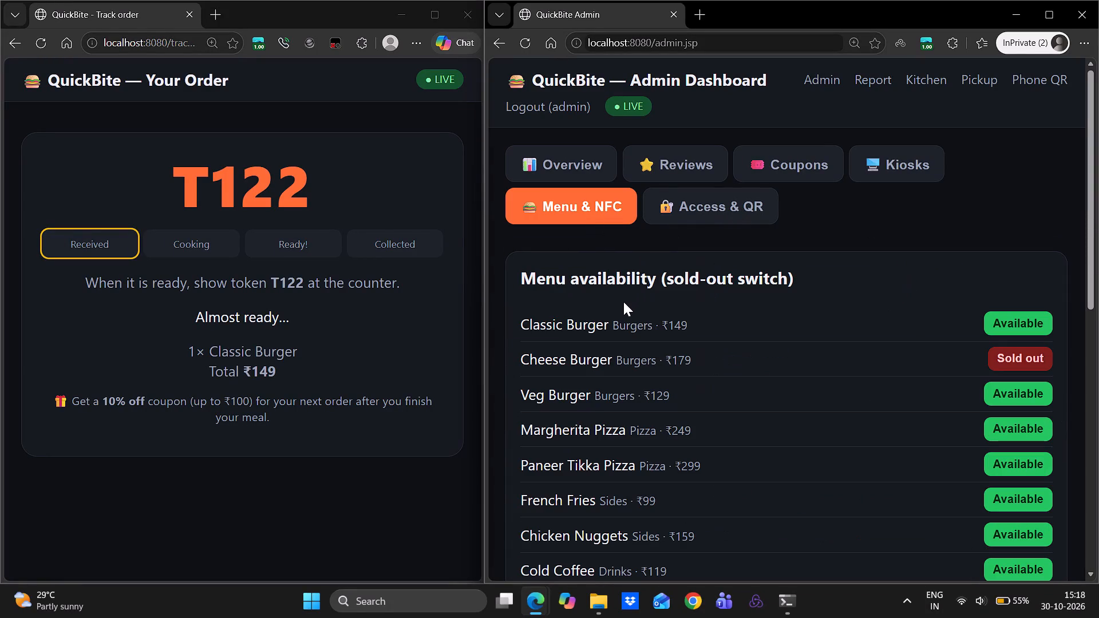
{"action": "left_click", "coordinate": [217, 248]}
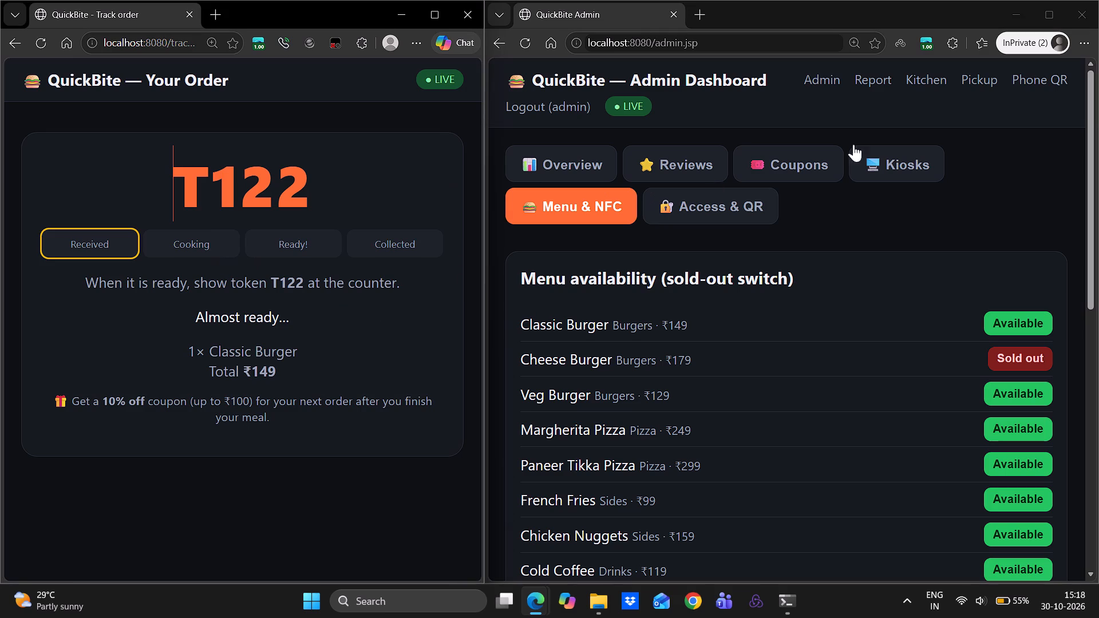
{"action": "left_click", "coordinate": [873, 171]}
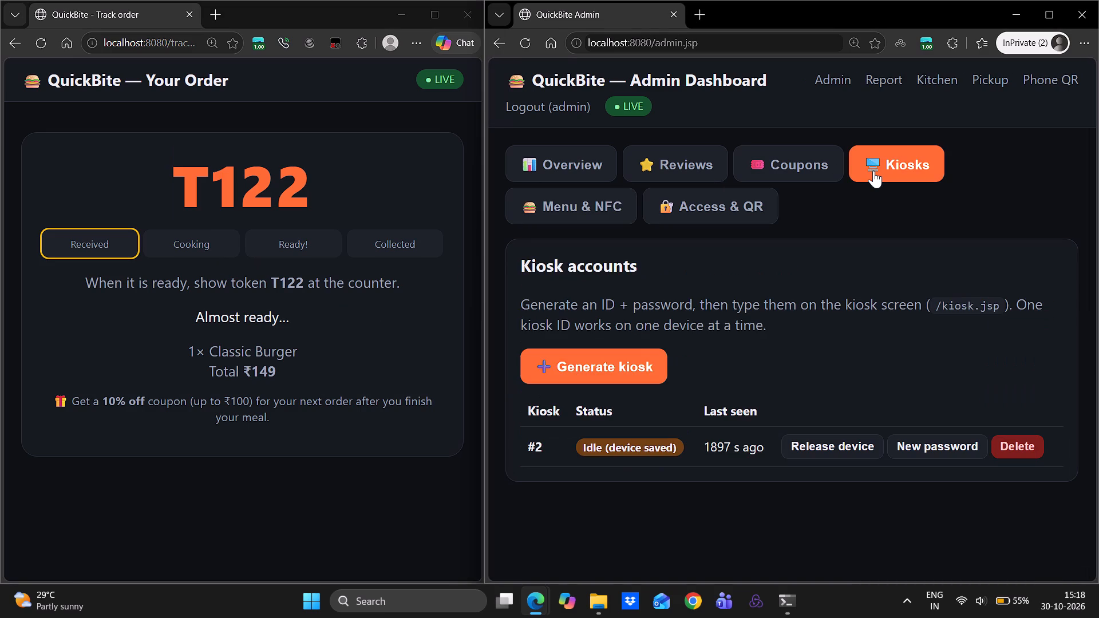
{"action": "left_click", "coordinate": [599, 164]}
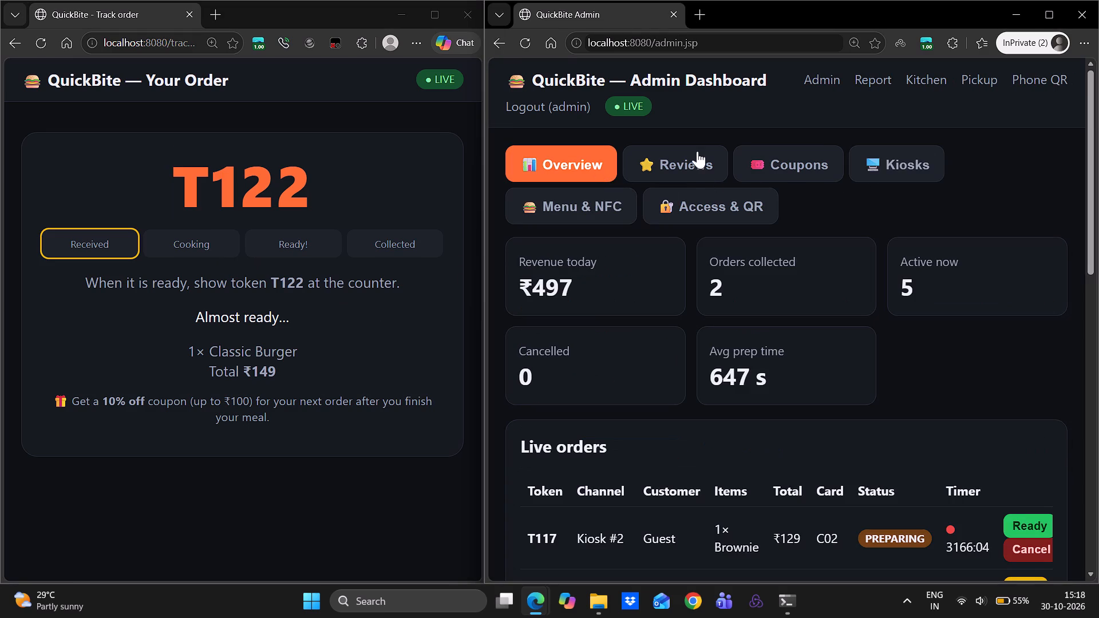
View the Daily Report and Kitchen Display, and examine the ready and in-kitchen orders on the Pickup Counter page.
{"action": "left_click", "coordinate": [816, 77]}
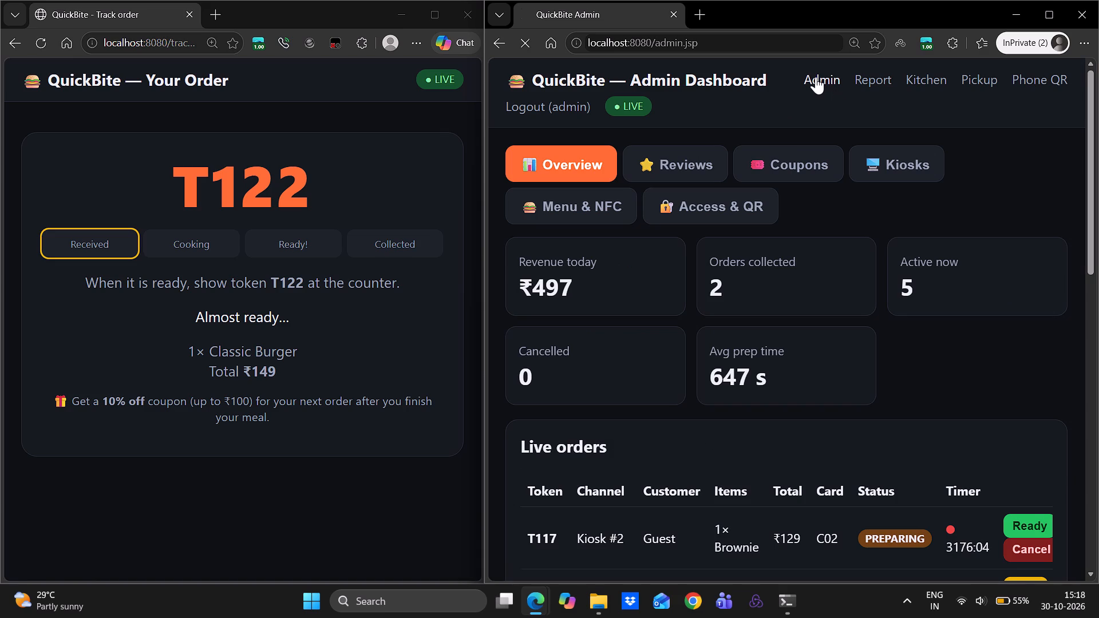
{"action": "left_click", "coordinate": [880, 80]}
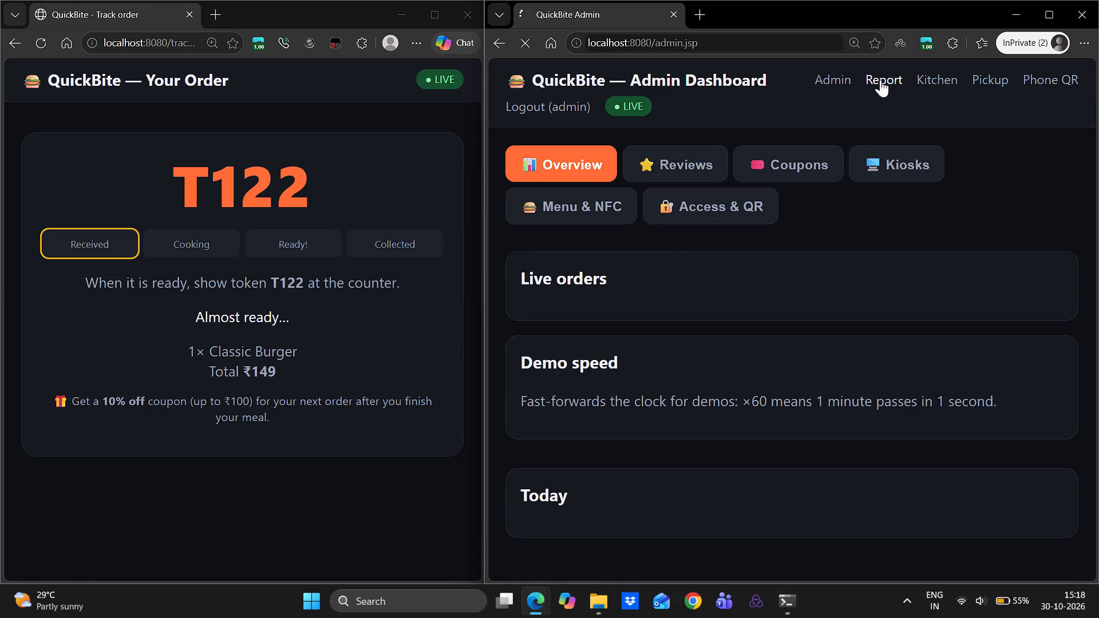
{"action": "left_click", "coordinate": [917, 82]}
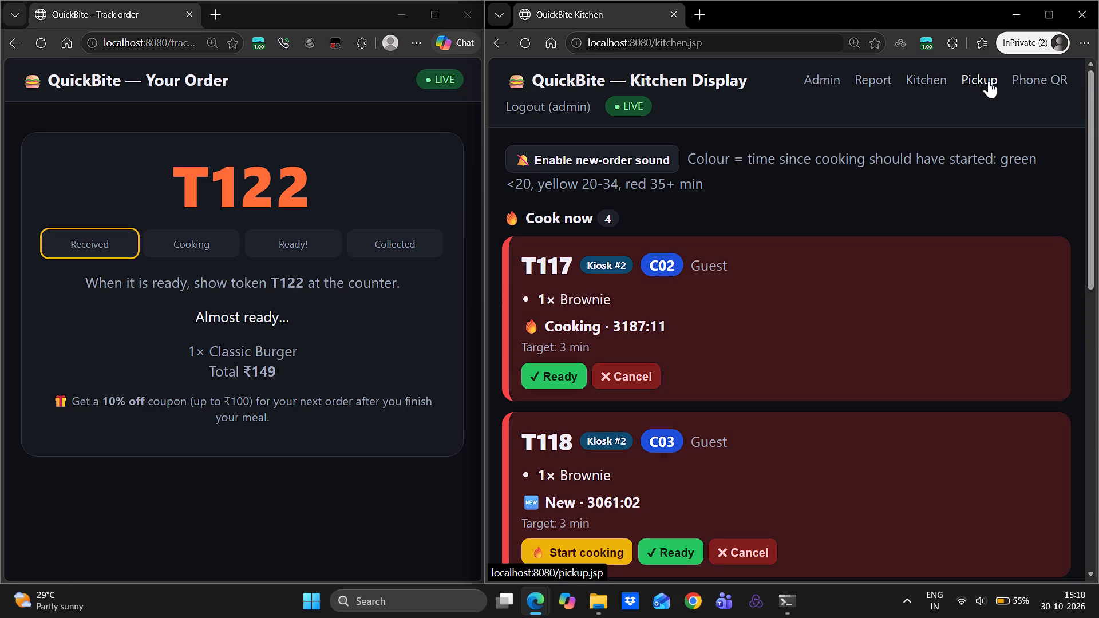
{"action": "left_click", "coordinate": [987, 81]}
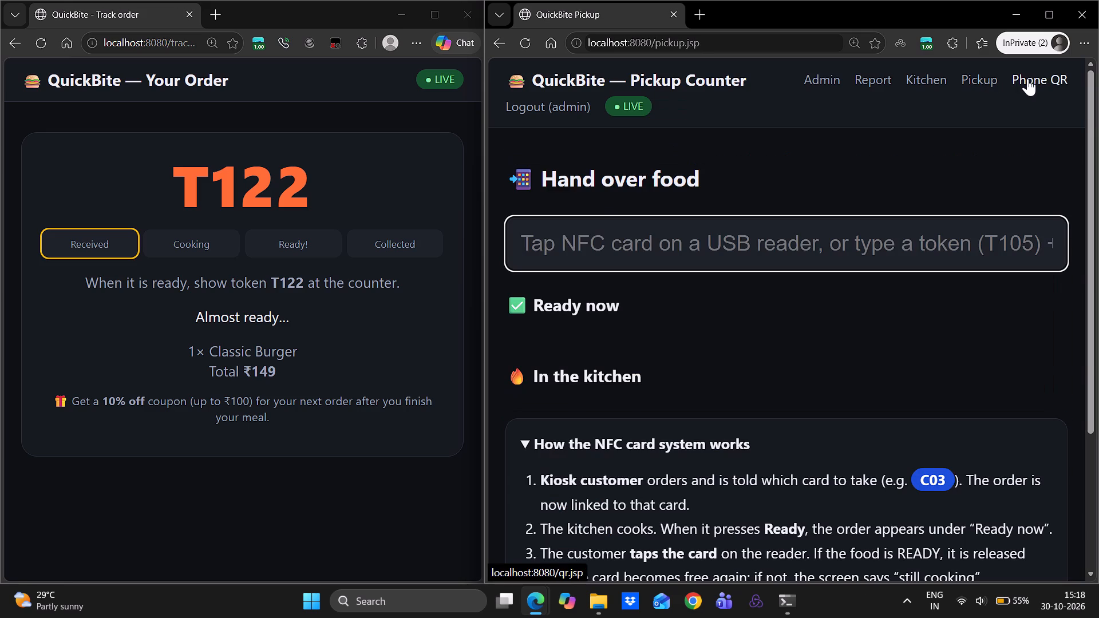
{"action": "scroll", "coordinate": [861, 299], "scroll_direction": "down", "scroll_amount": 3}
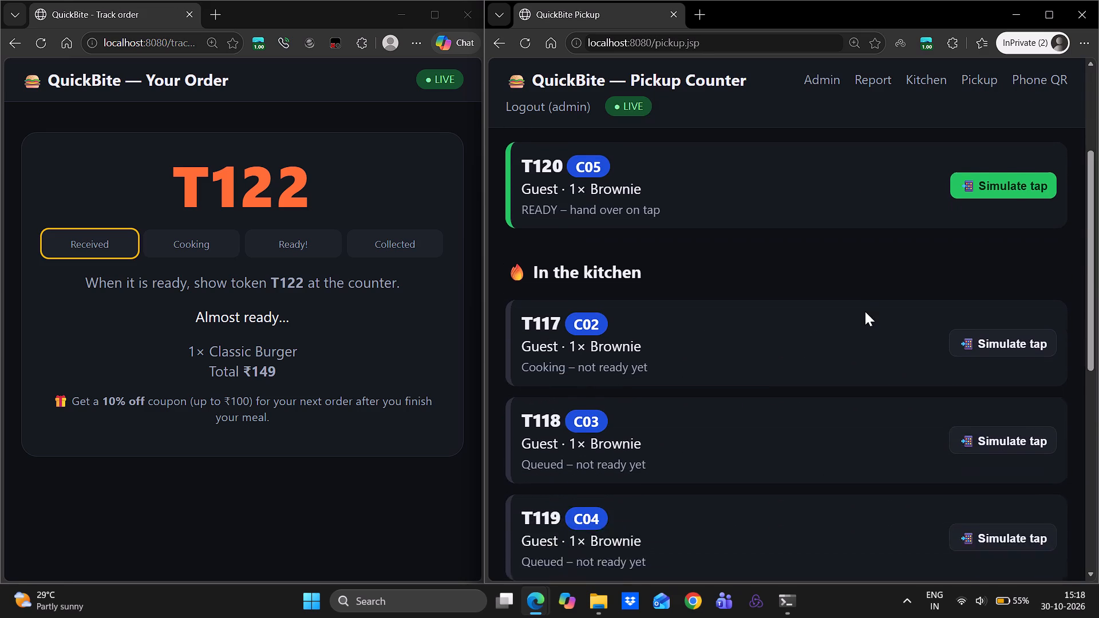
{"action": "scroll", "coordinate": [865, 311], "scroll_direction": "down", "scroll_amount": 8}
{"action": "scroll", "coordinate": [865, 311], "scroll_direction": "up", "scroll_amount": 6}
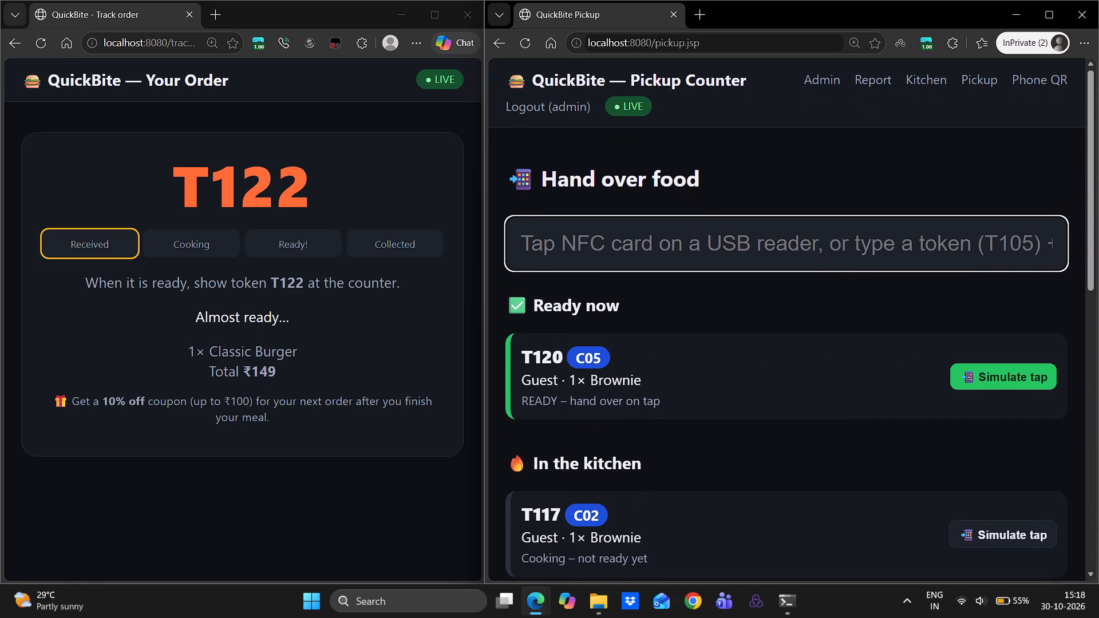
Return to the Admin Dashboard and examine the Overview section's daily figures and live orders.
{"action": "left_click", "coordinate": [819, 82]}
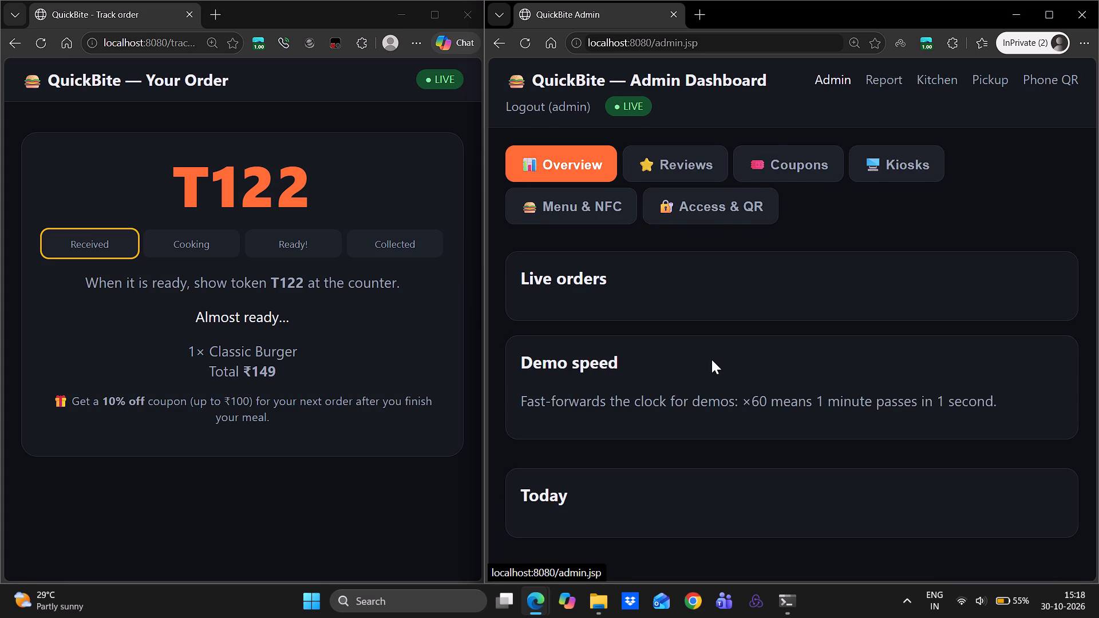
{"action": "scroll", "coordinate": [711, 359], "scroll_direction": "up", "scroll_amount": 4}
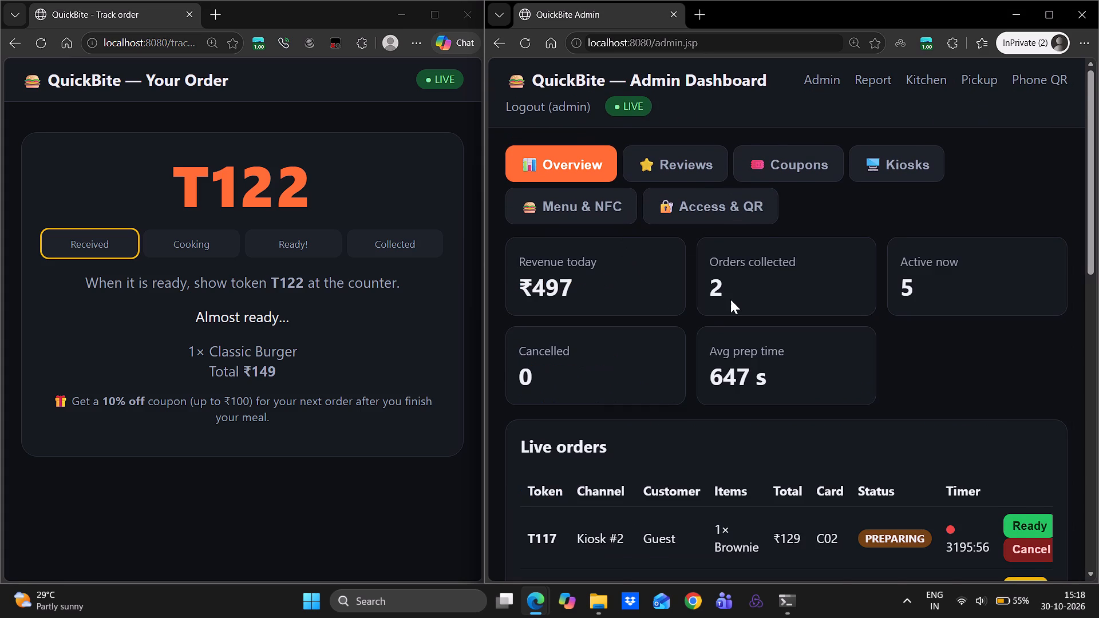
{"action": "scroll", "coordinate": [730, 299], "scroll_direction": "down", "scroll_amount": 4}
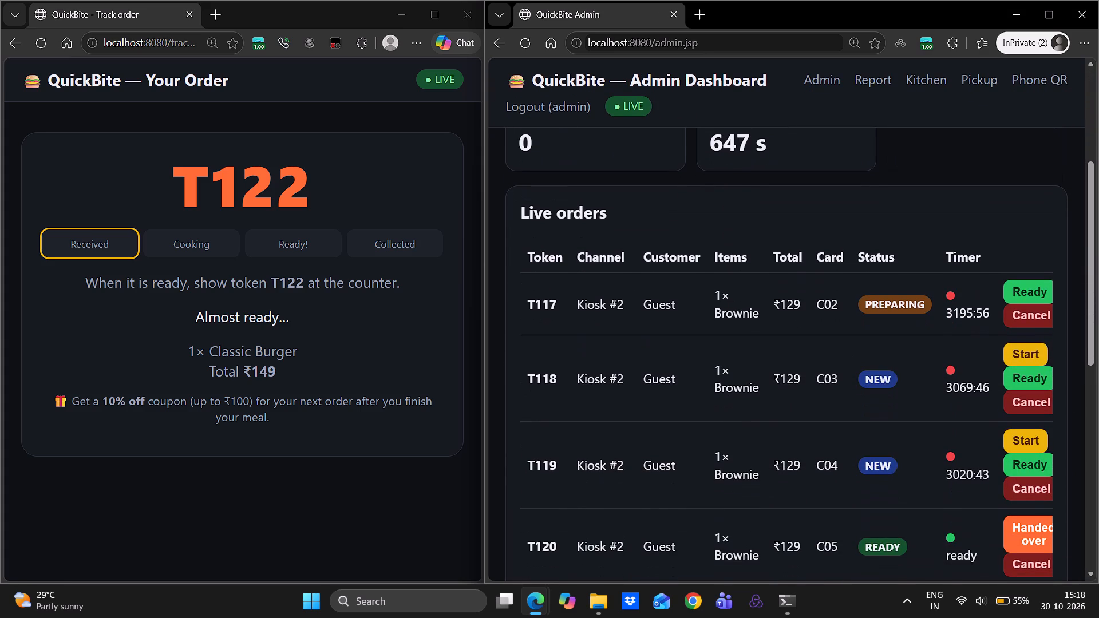
{"action": "scroll", "coordinate": [773, 380], "scroll_direction": "up", "scroll_amount": 7}
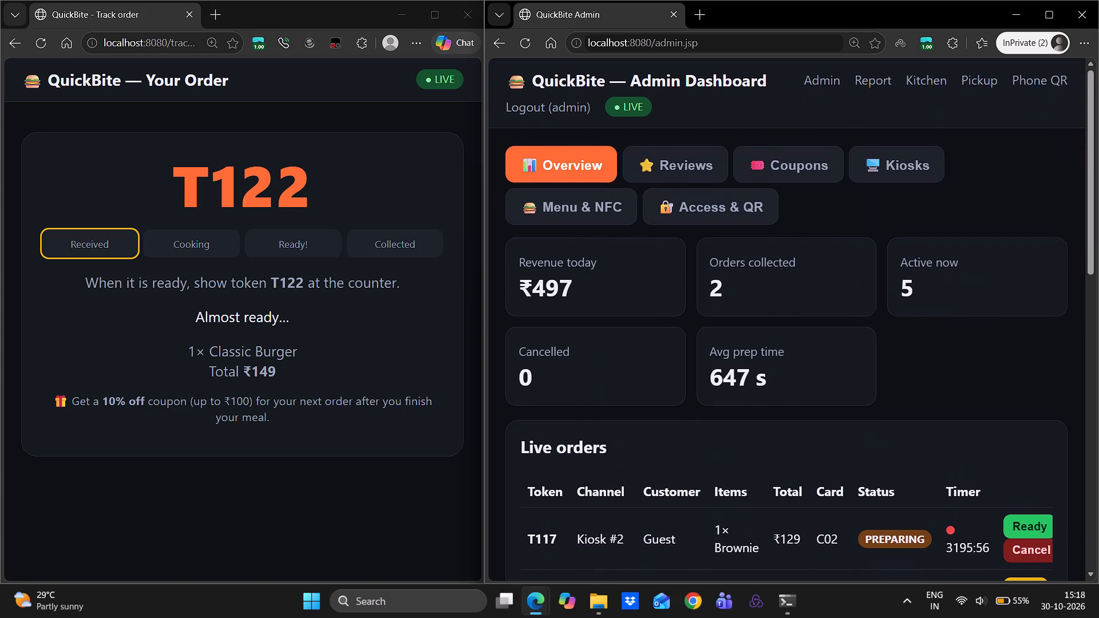
Examine the review figures, overall rating, service quality and latest feedback in the Admin Dashboard's Reviews section.
{"action": "left_click", "coordinate": [678, 172]}
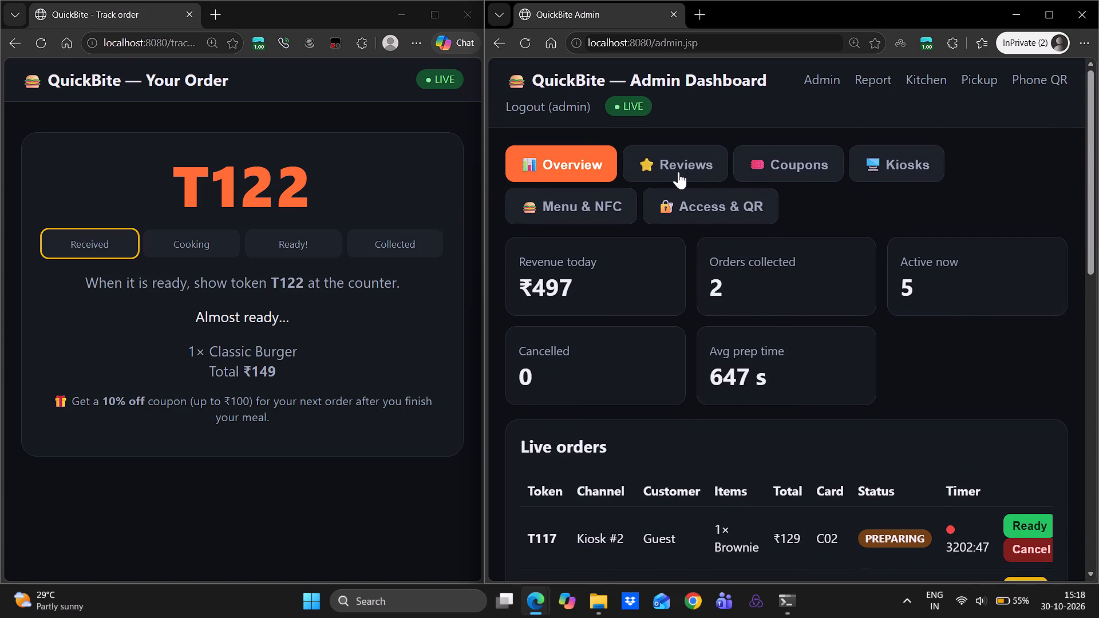
{"action": "scroll", "coordinate": [695, 377], "scroll_direction": "down", "scroll_amount": 2}
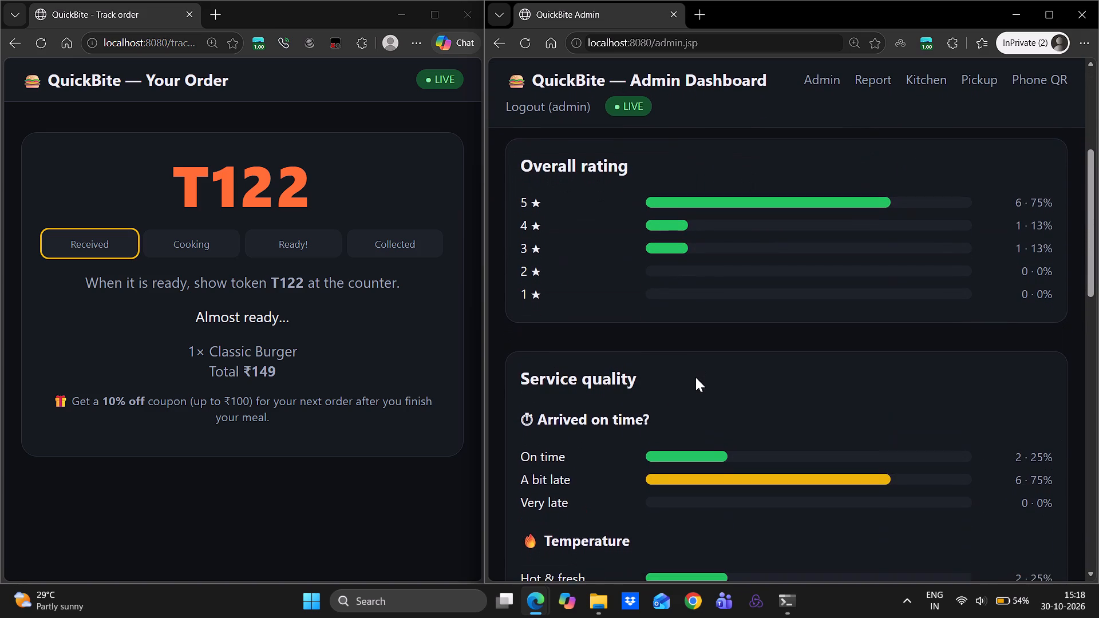
{"action": "scroll", "coordinate": [695, 377], "scroll_direction": "down", "scroll_amount": 1}
{"action": "scroll", "coordinate": [695, 377], "scroll_direction": "left", "scroll_amount": 1}
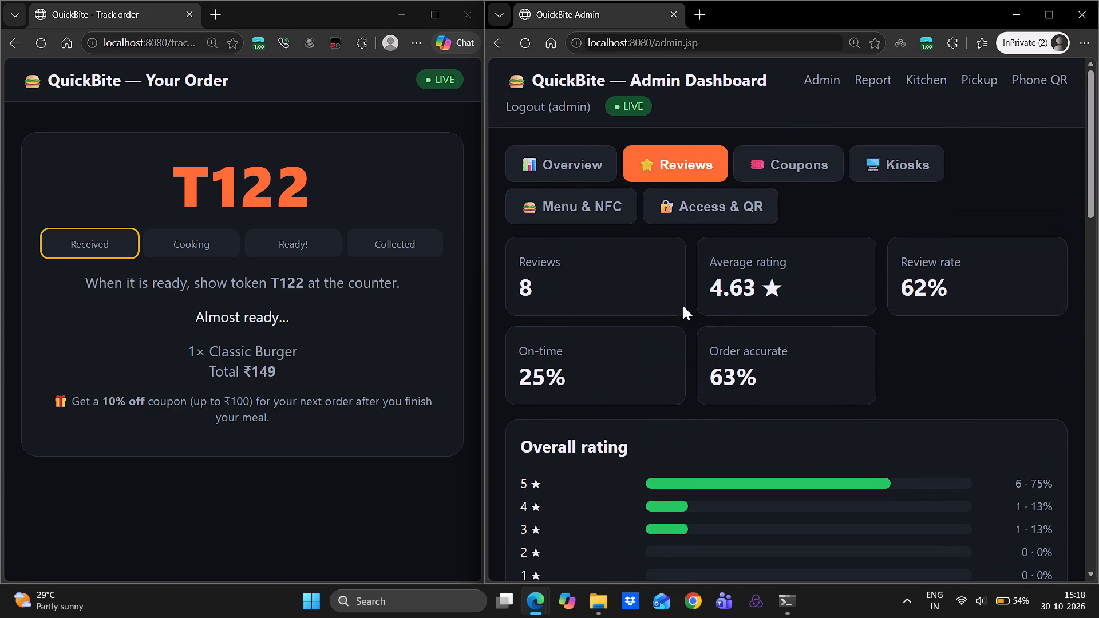
{"action": "scroll", "coordinate": [711, 315], "scroll_direction": "down", "scroll_amount": 8}
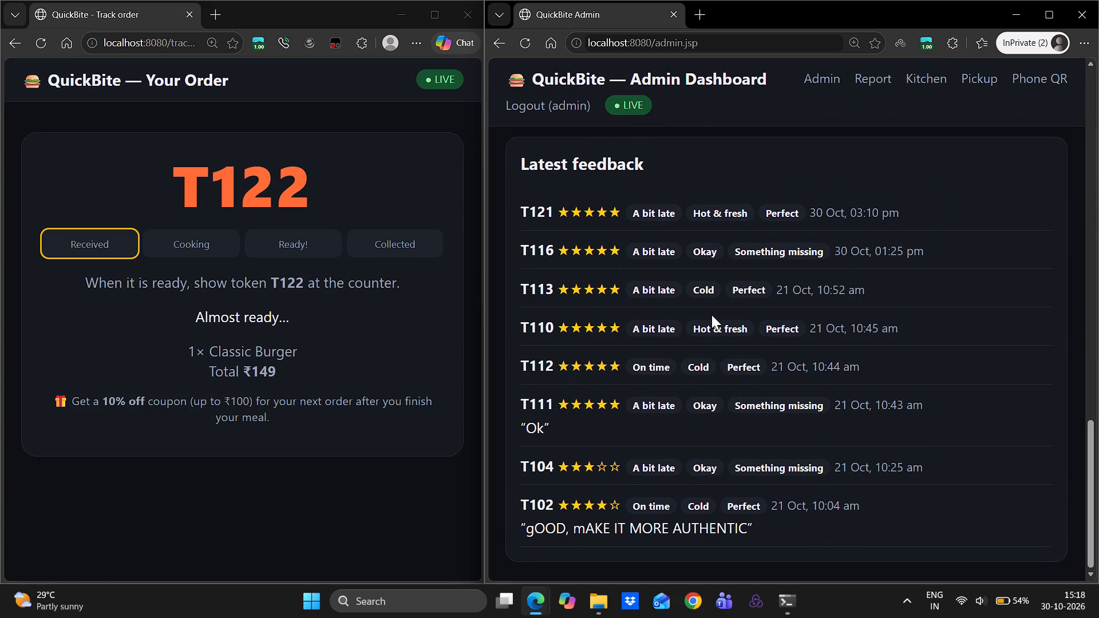
{"action": "scroll", "coordinate": [711, 315], "scroll_direction": "up", "scroll_amount": 15}
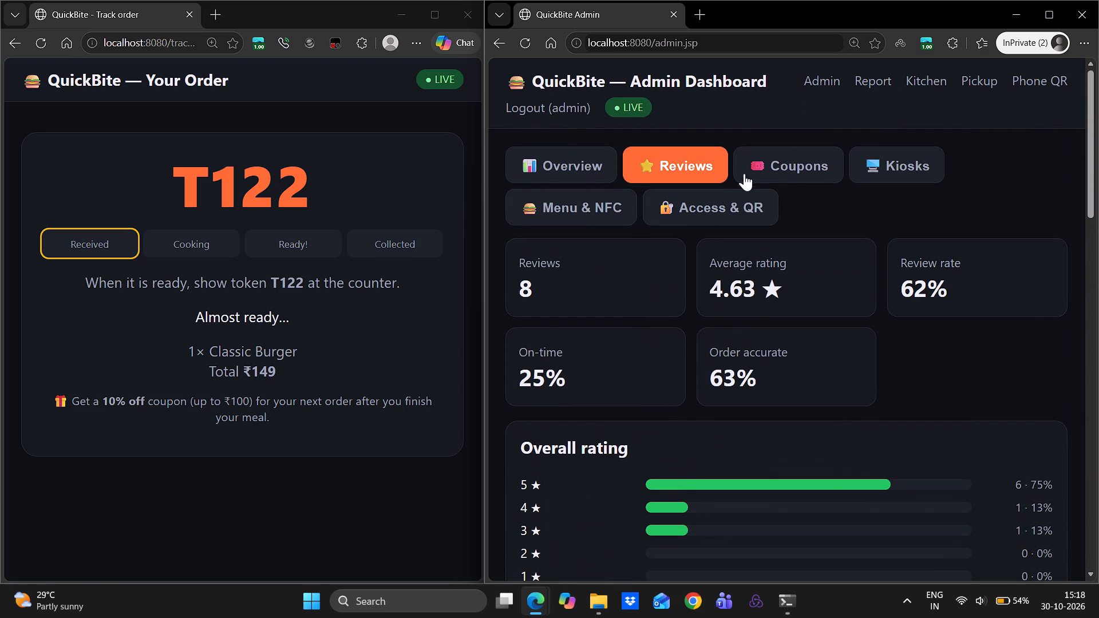
View the coupon summary, and examine the menu availability list and NFC card pool in the Menu & NFC section.
{"action": "left_click", "coordinate": [796, 167]}
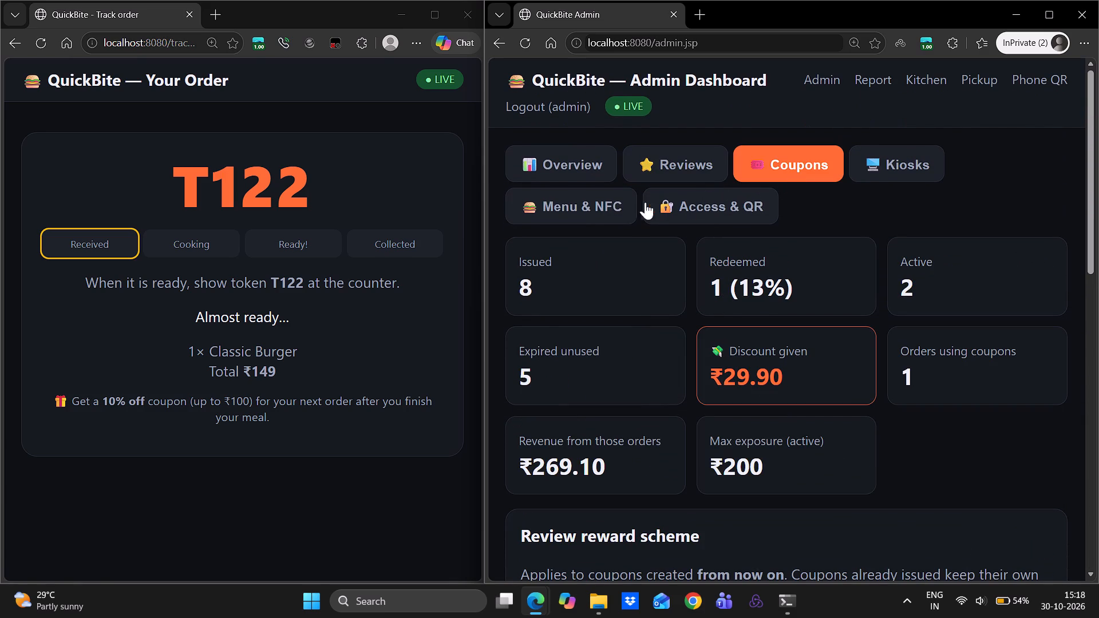
{"action": "left_click", "coordinate": [600, 205]}
{"action": "scroll", "coordinate": [711, 334], "scroll_direction": "down", "scroll_amount": 4}
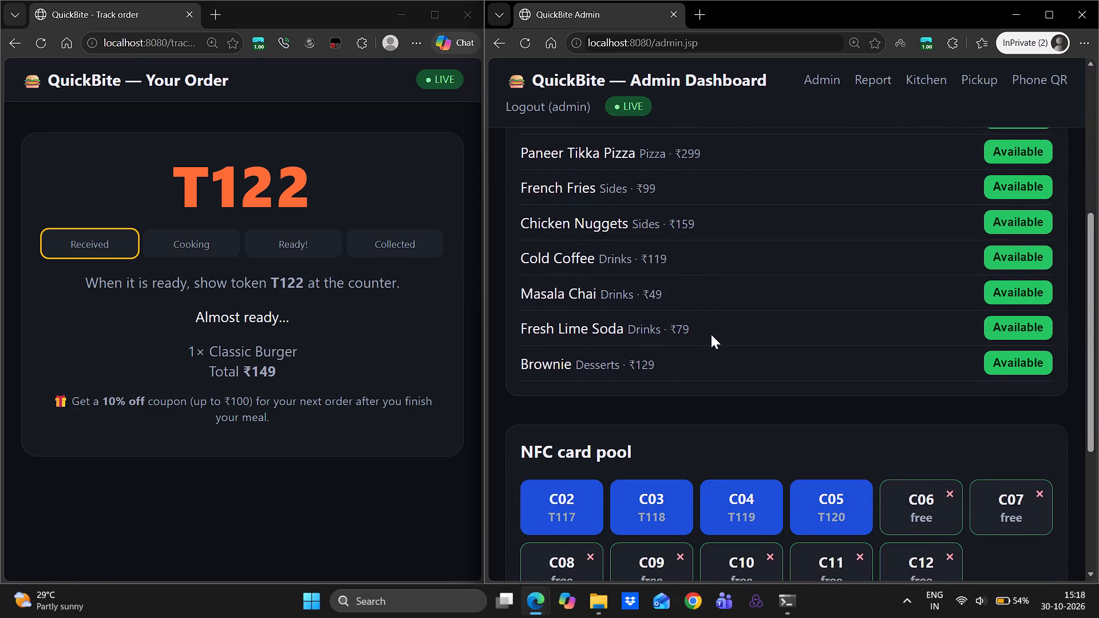
{"action": "scroll", "coordinate": [711, 334], "scroll_direction": "down", "scroll_amount": 4}
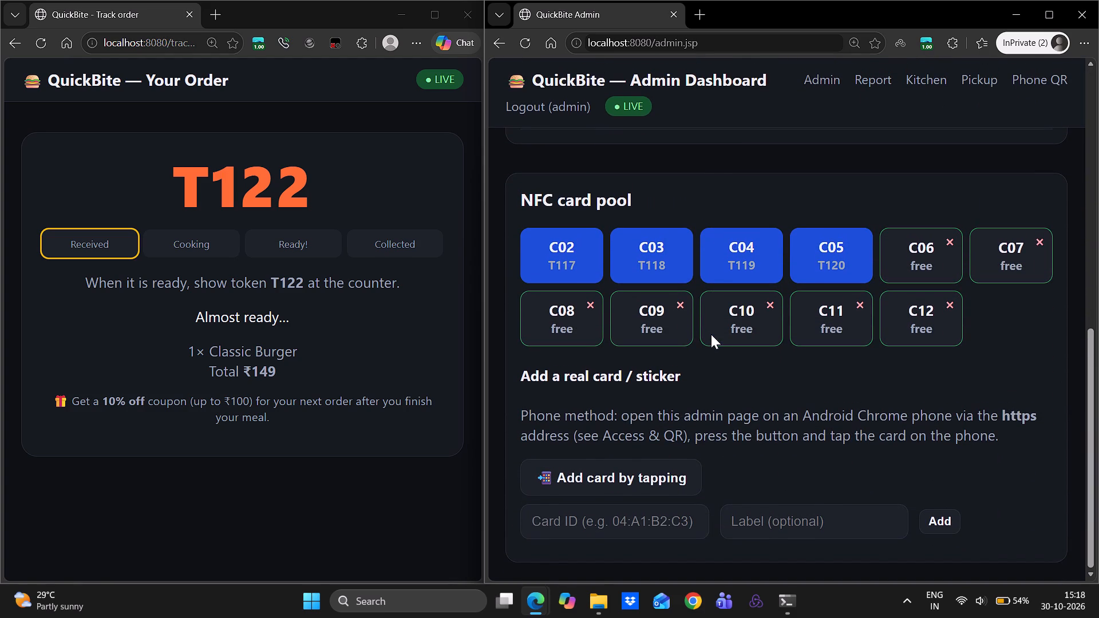
{"action": "scroll", "coordinate": [711, 334], "scroll_direction": "up", "scroll_amount": 5}
{"action": "scroll", "coordinate": [760, 298], "scroll_direction": "up", "scroll_amount": 1}
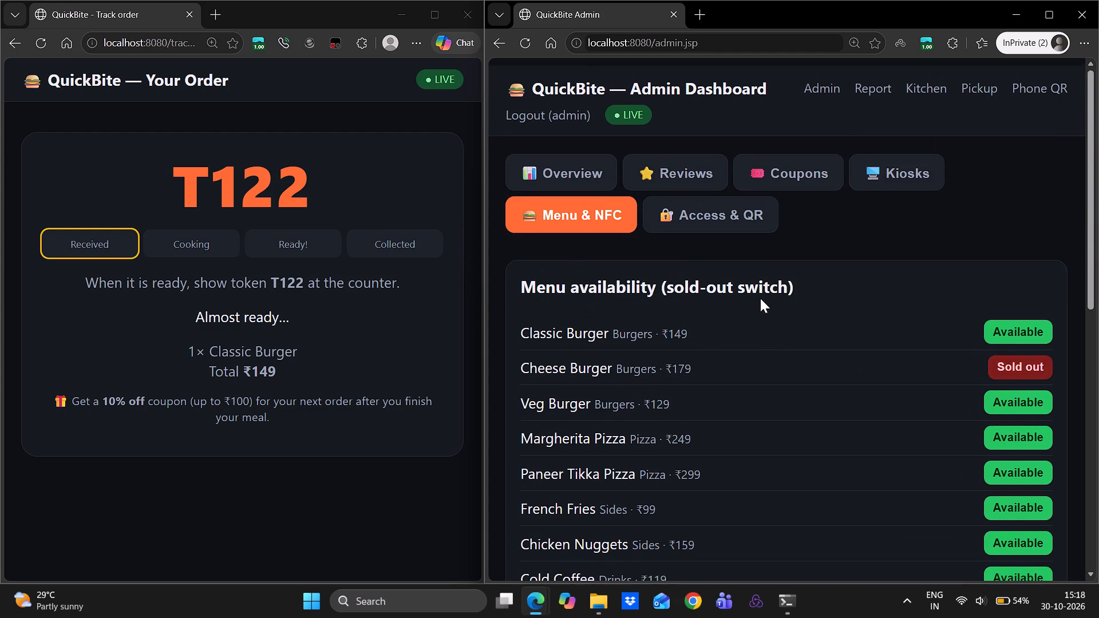
{"action": "scroll", "coordinate": [760, 298], "scroll_direction": "up", "scroll_amount": 1}
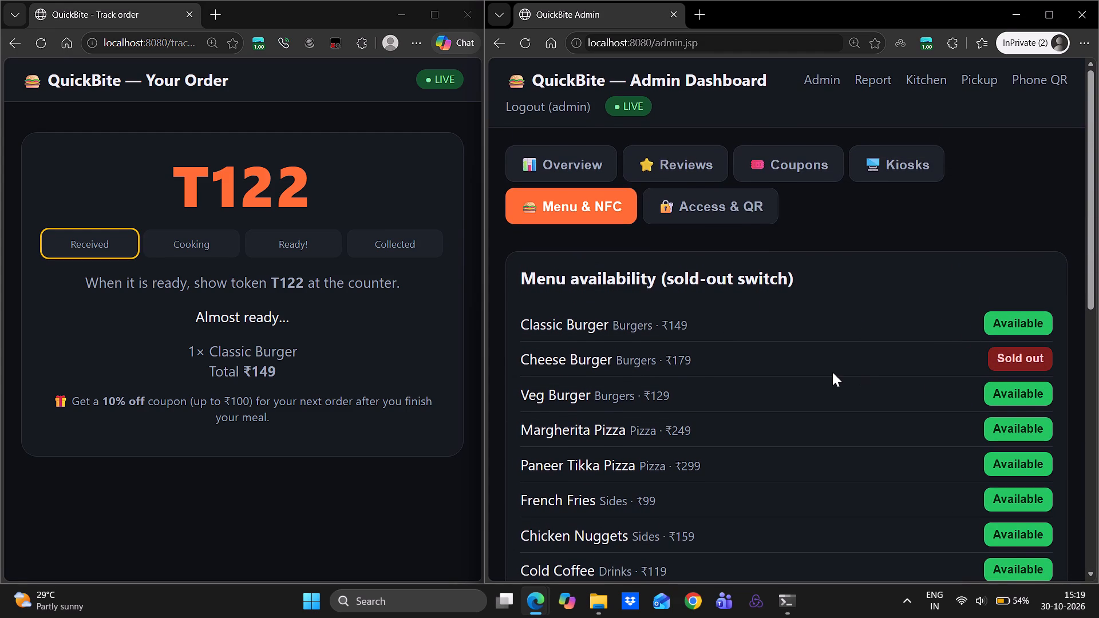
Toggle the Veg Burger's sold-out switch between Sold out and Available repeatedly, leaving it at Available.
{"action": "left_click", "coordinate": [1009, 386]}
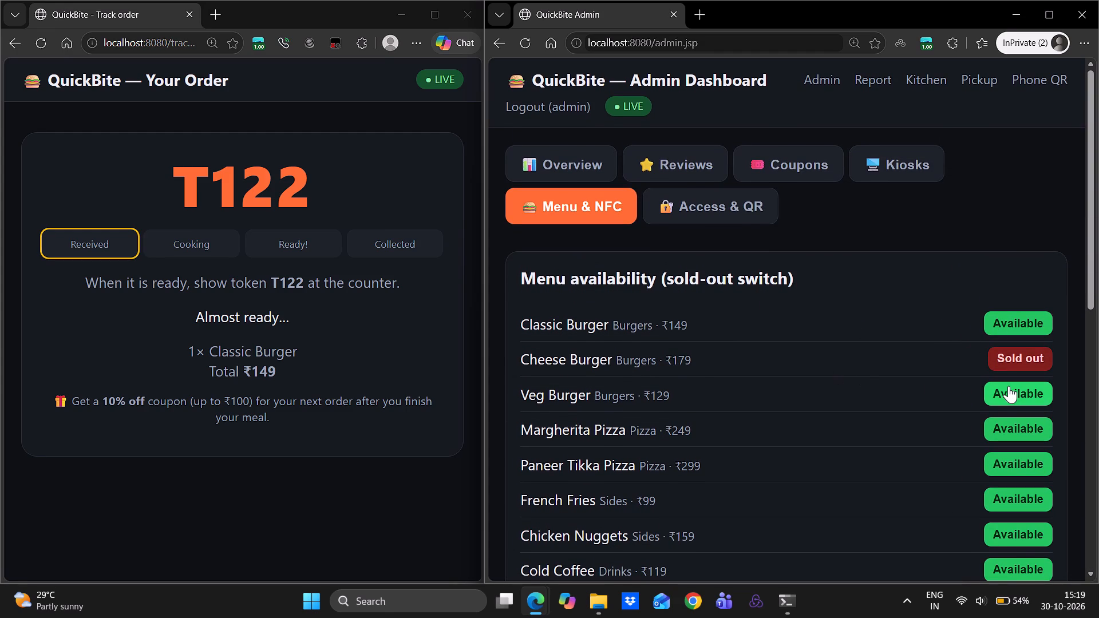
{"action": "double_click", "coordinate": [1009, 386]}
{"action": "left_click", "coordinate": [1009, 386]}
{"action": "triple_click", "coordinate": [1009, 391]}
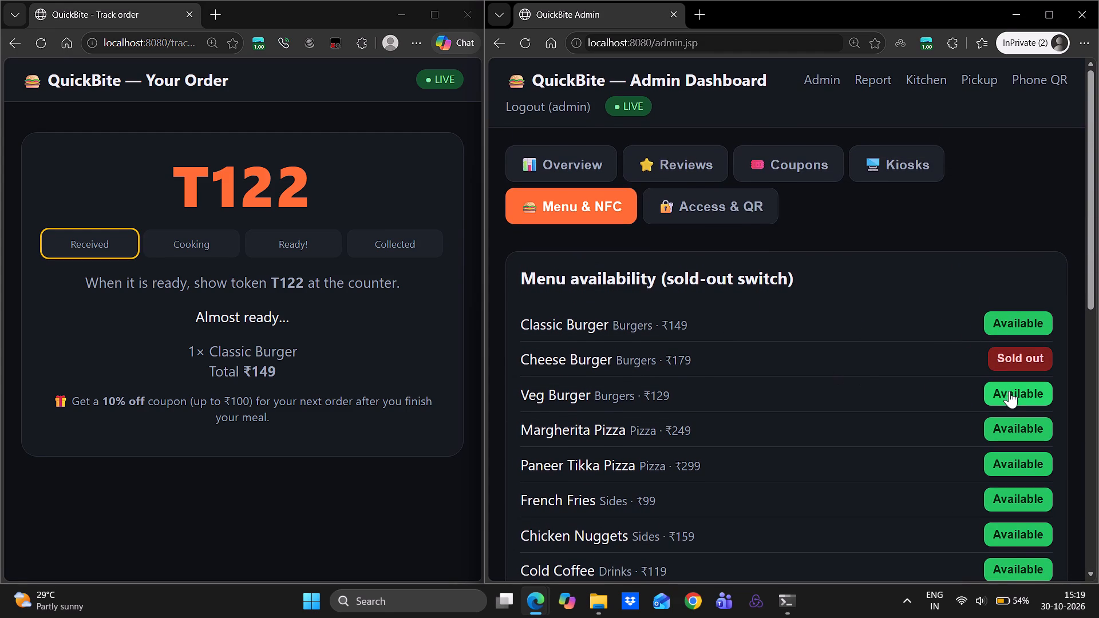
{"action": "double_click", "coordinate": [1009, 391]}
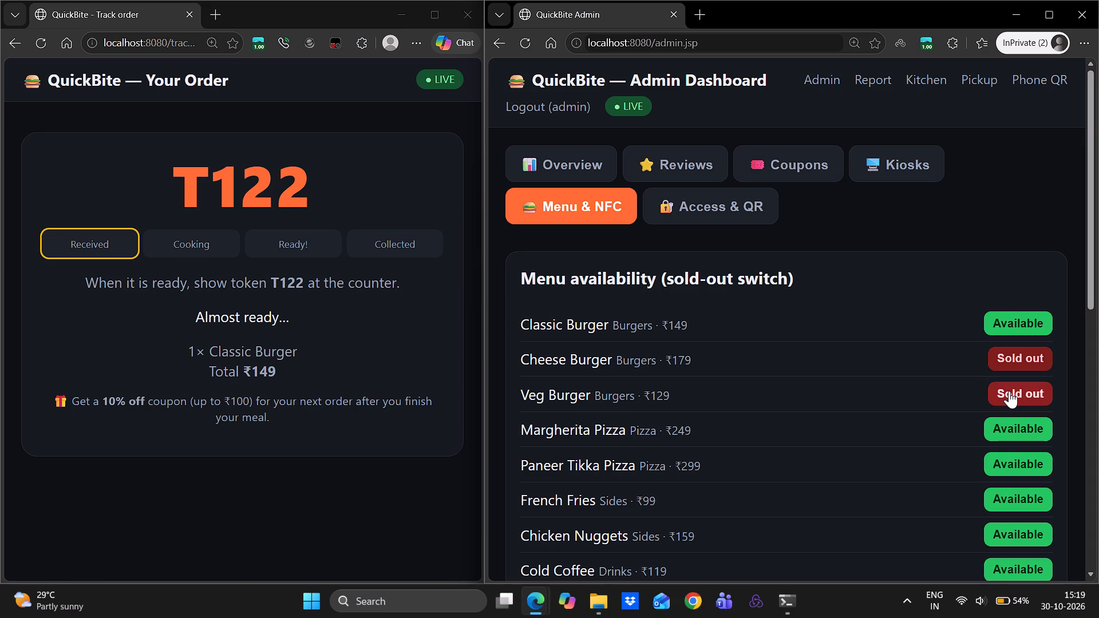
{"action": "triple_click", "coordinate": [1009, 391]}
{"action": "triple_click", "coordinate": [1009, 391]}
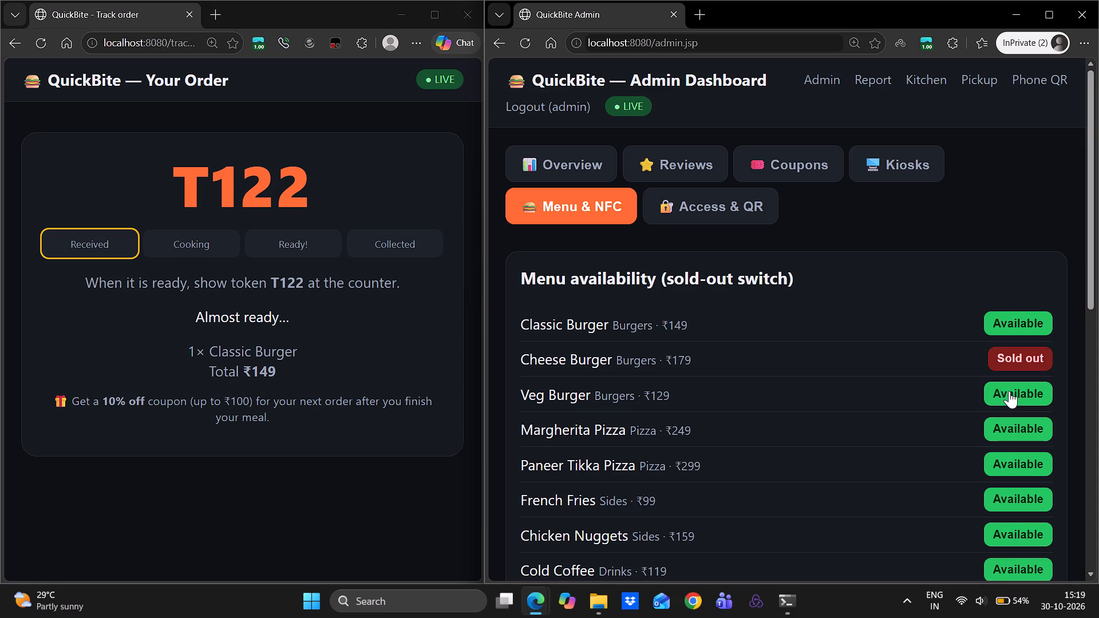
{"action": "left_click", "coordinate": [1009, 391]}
Examine the coupon figures, review reward scheme and issued coupons list in the Admin Dashboard's Coupons section.
{"action": "left_click", "coordinate": [783, 180]}
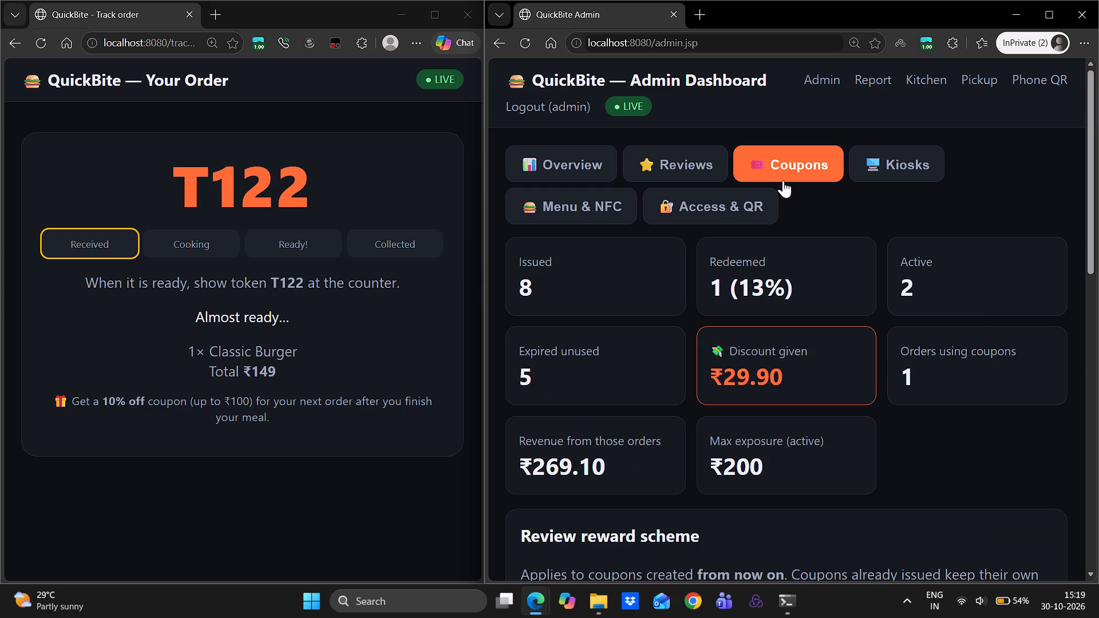
{"action": "scroll", "coordinate": [687, 506], "scroll_direction": "down", "scroll_amount": 5}
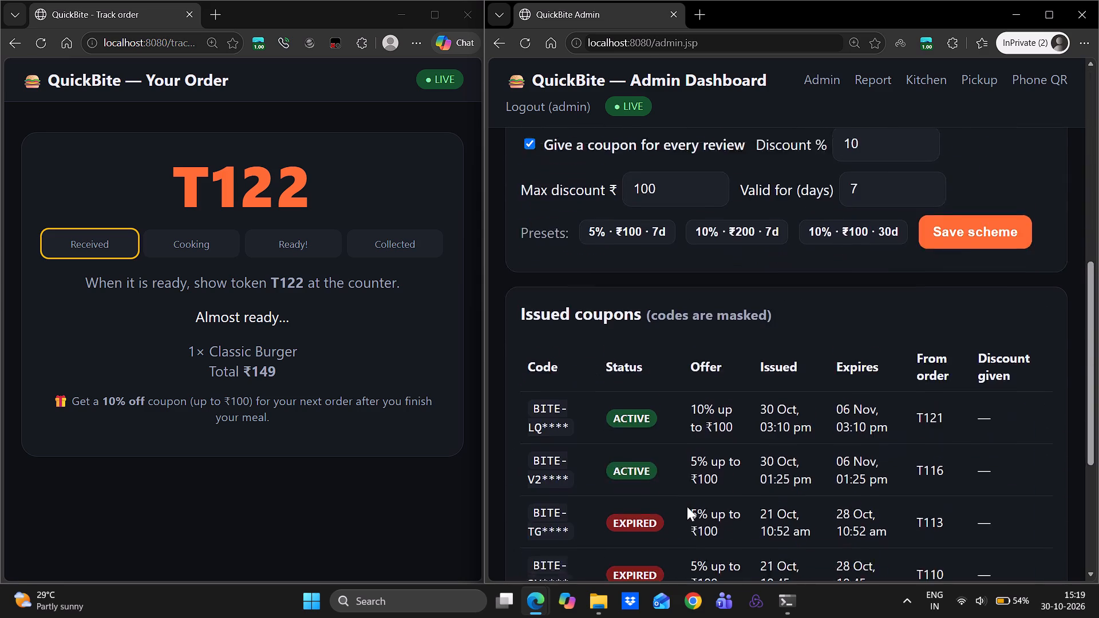
{"action": "scroll", "coordinate": [687, 506], "scroll_direction": "down", "scroll_amount": 5}
{"action": "scroll", "coordinate": [687, 506], "scroll_direction": "up", "scroll_amount": 5}
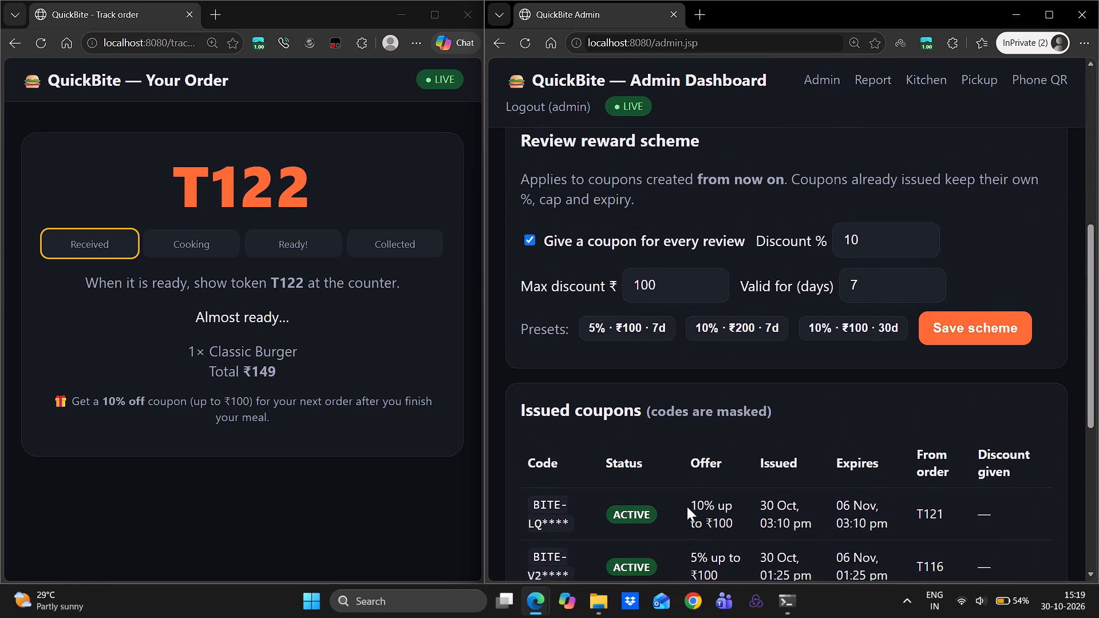
{"action": "scroll", "coordinate": [687, 506], "scroll_direction": "up", "scroll_amount": 1}
{"action": "scroll", "coordinate": [687, 506], "scroll_direction": "down", "scroll_amount": 6}
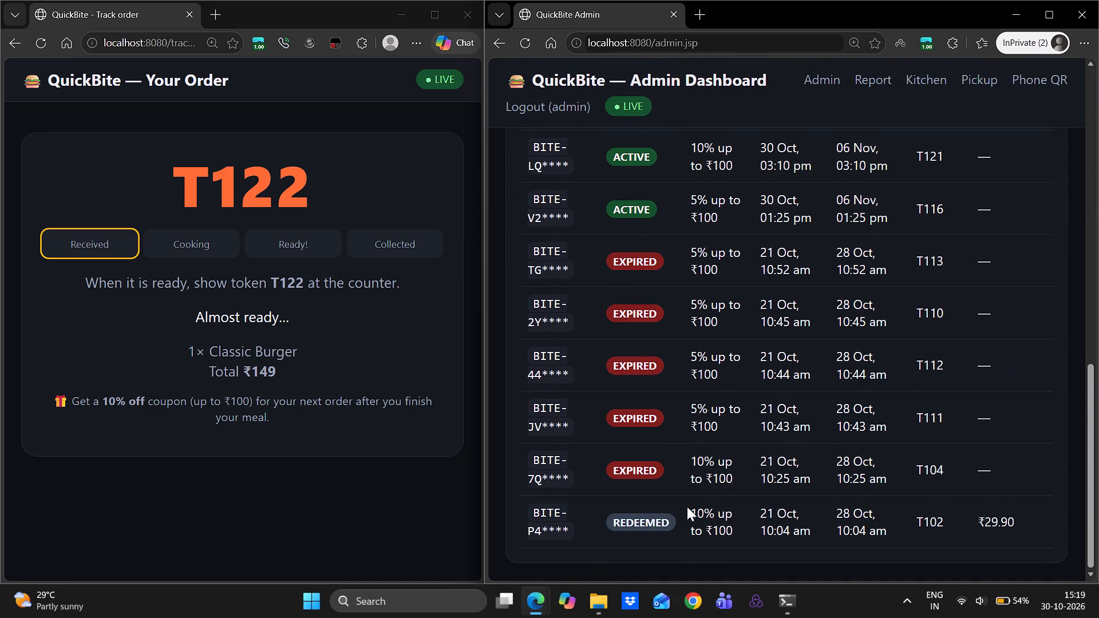
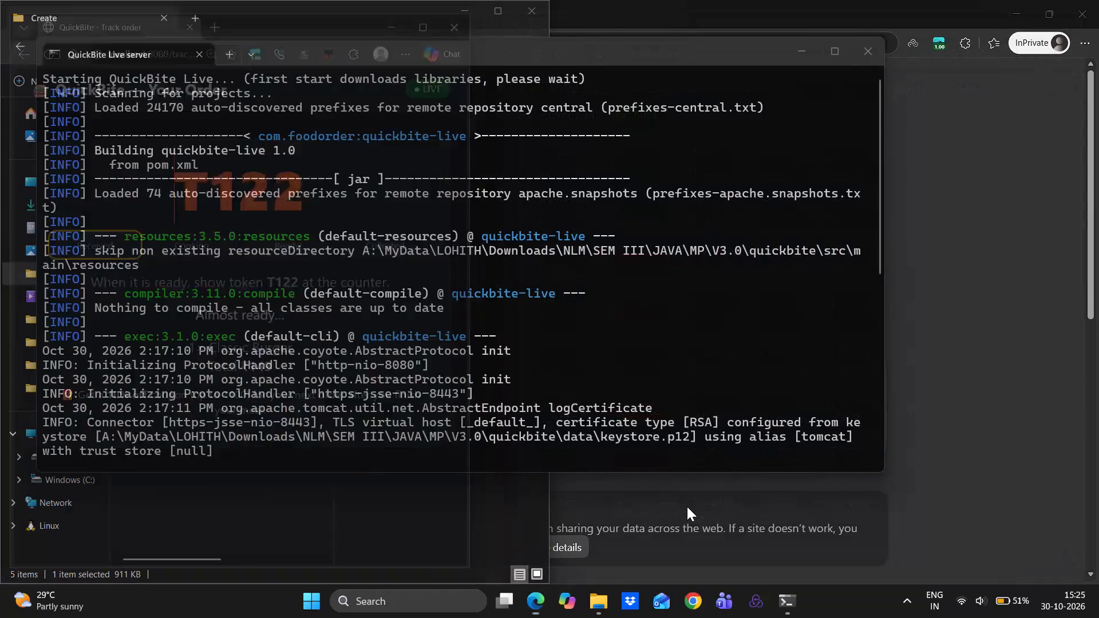
Close the QuickBite Live server console, the Create folder window and the InPrivate browser window.
{"action": "key", "text": "ctrl+w"}
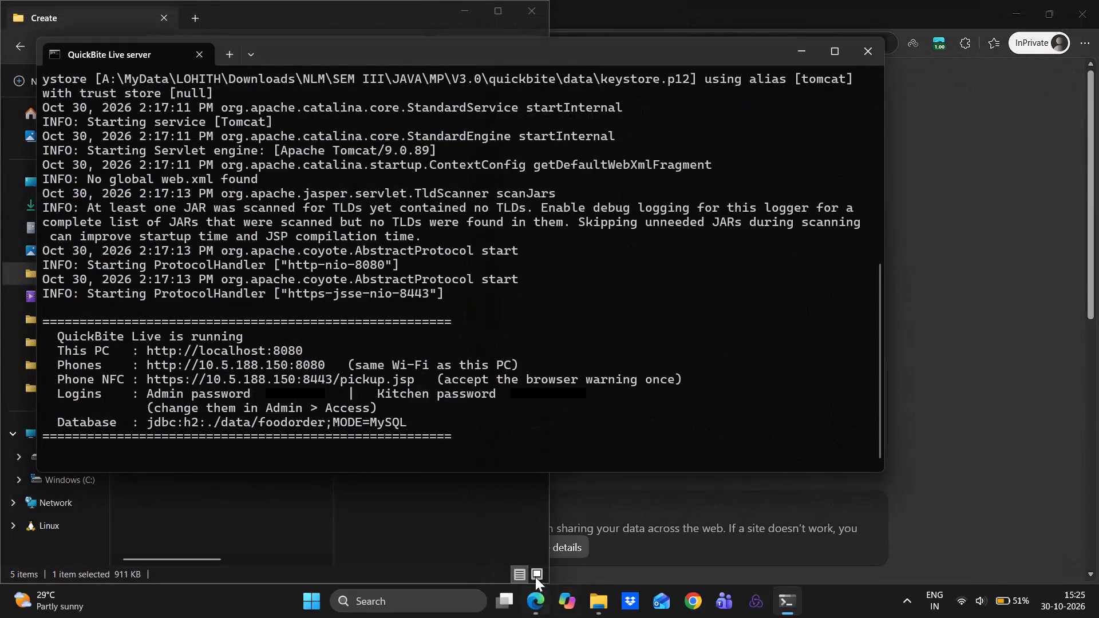
{"action": "left_click", "coordinate": [859, 44]}
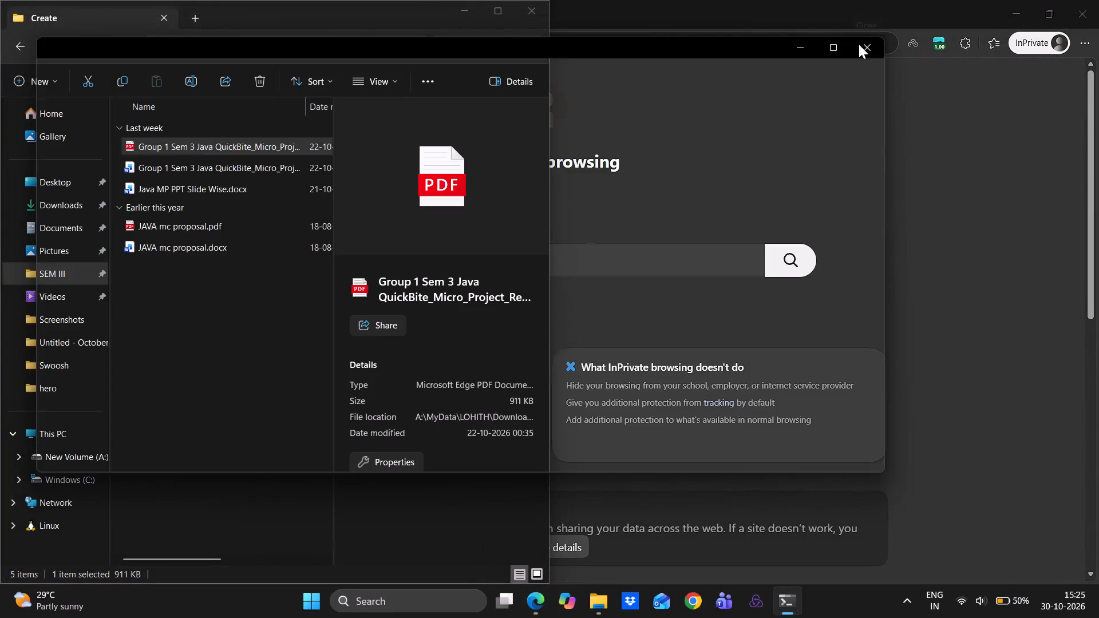
{"action": "left_click", "coordinate": [512, 8]}
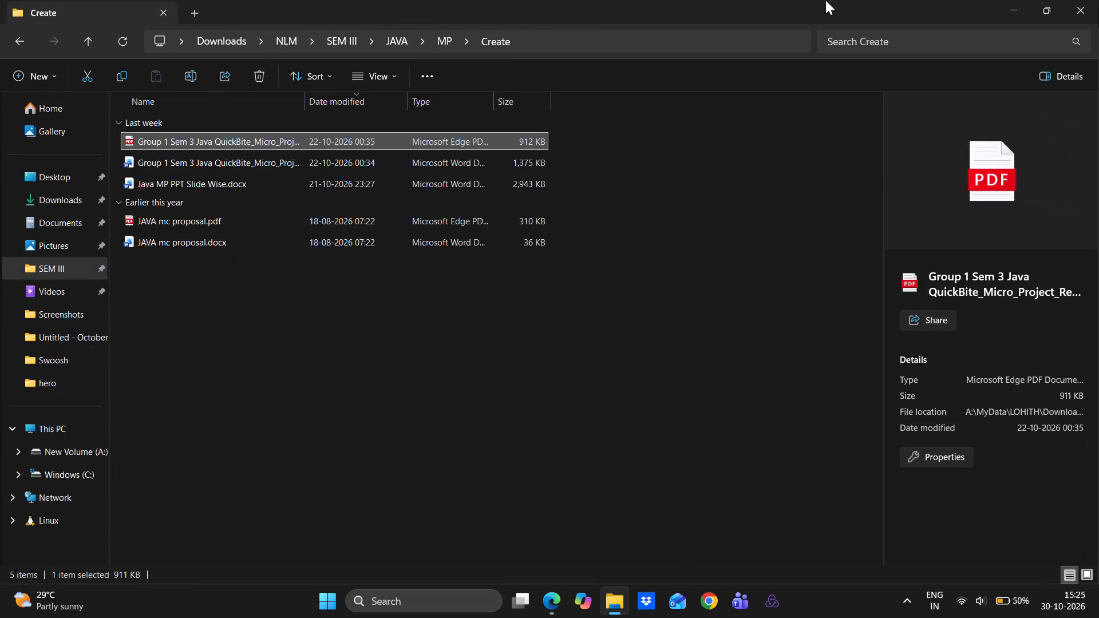
{"action": "left_click", "coordinate": [1098, 0]}
{"action": "left_click", "coordinate": [1098, 0]}
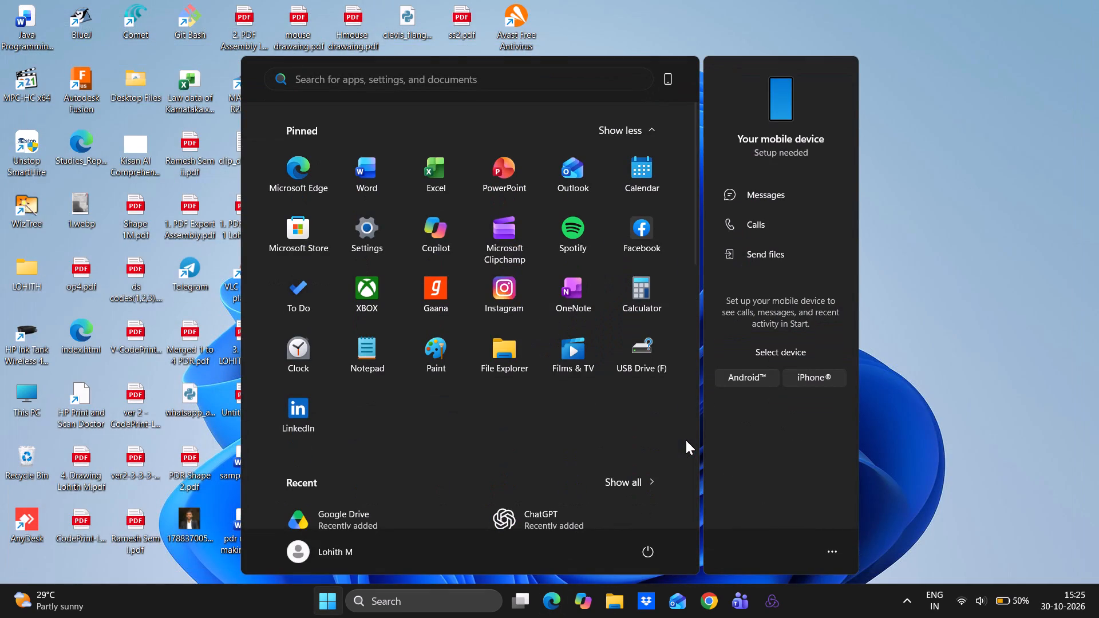
Open Task Manager to view the running processes.
{"action": "key", "text": "ctrl+shift+Escape"}
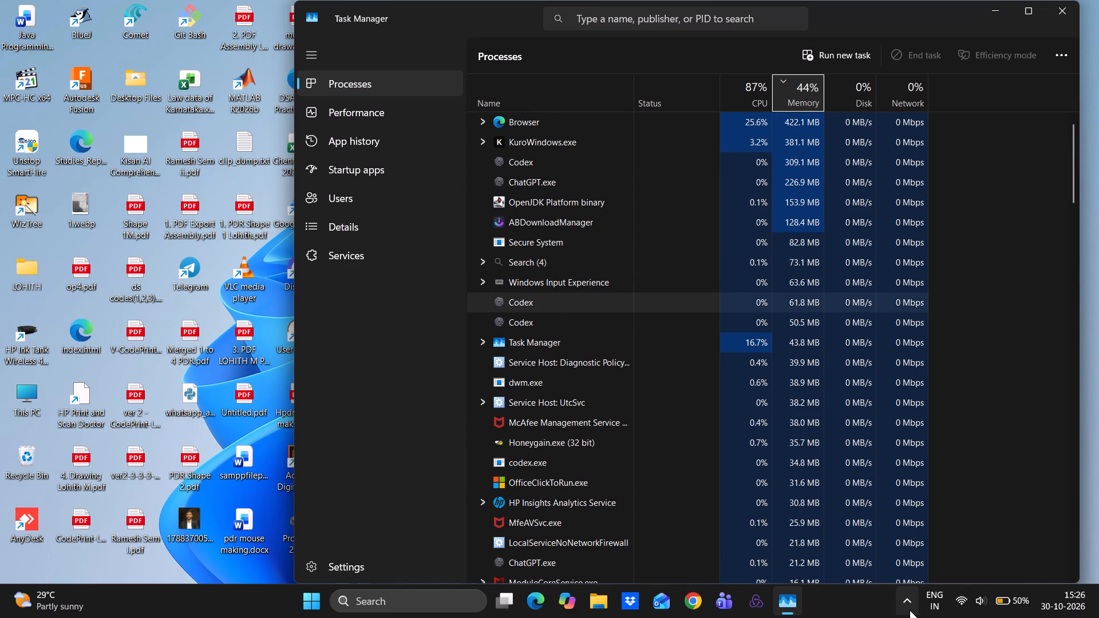
Reveal the hidden system tray icons and open the background app beside ChatGPT.
{"action": "left_click", "coordinate": [910, 610]}
{"action": "double_click", "coordinate": [875, 526]}
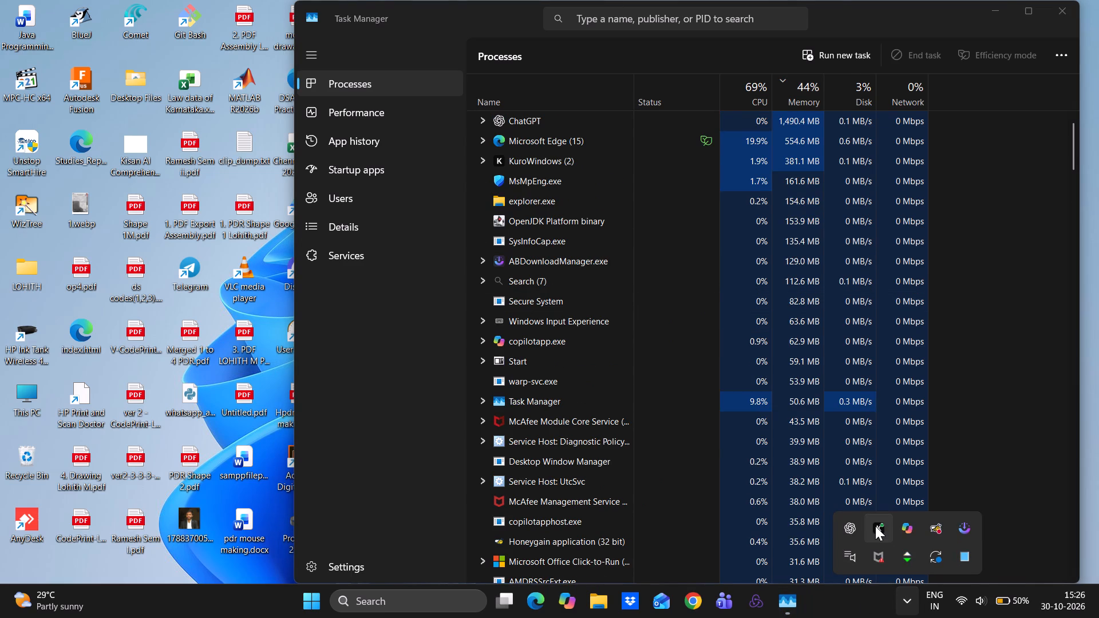